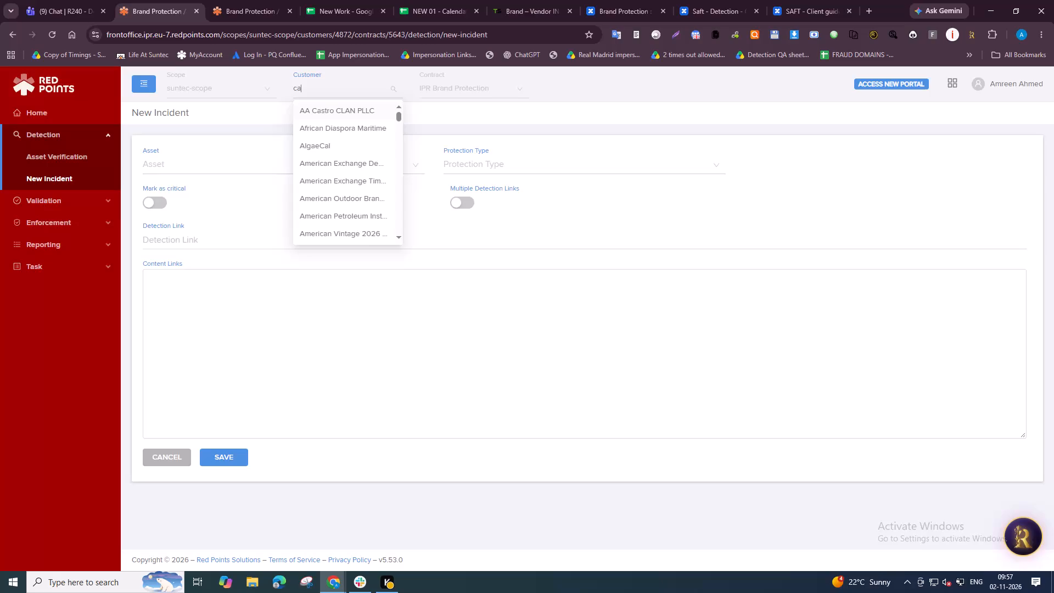
Set the new incident's customer to Caterpillar Inc.
left_click(335, 144)
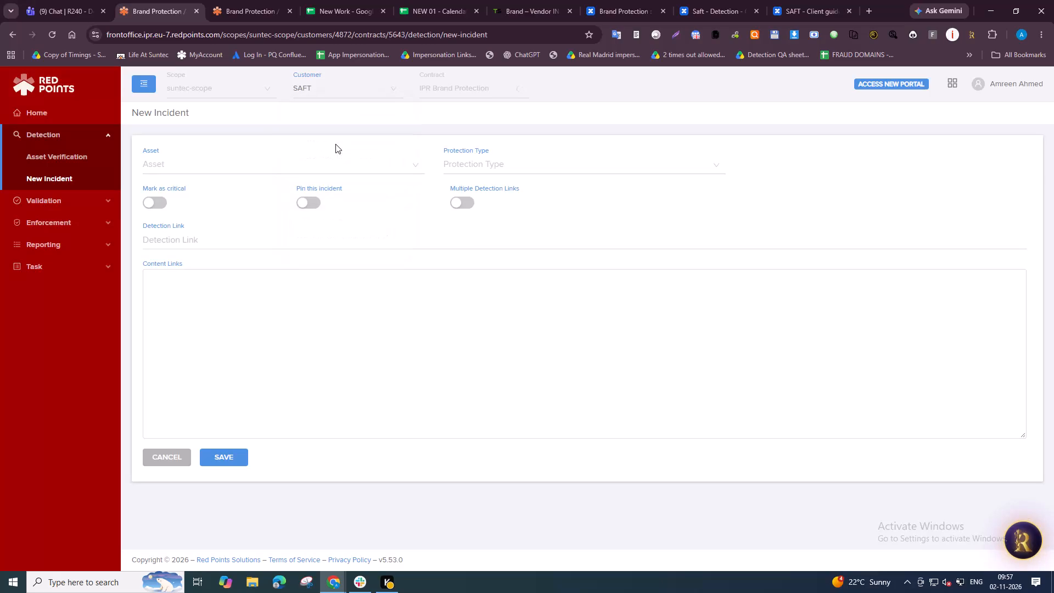
left_click(277, 161)
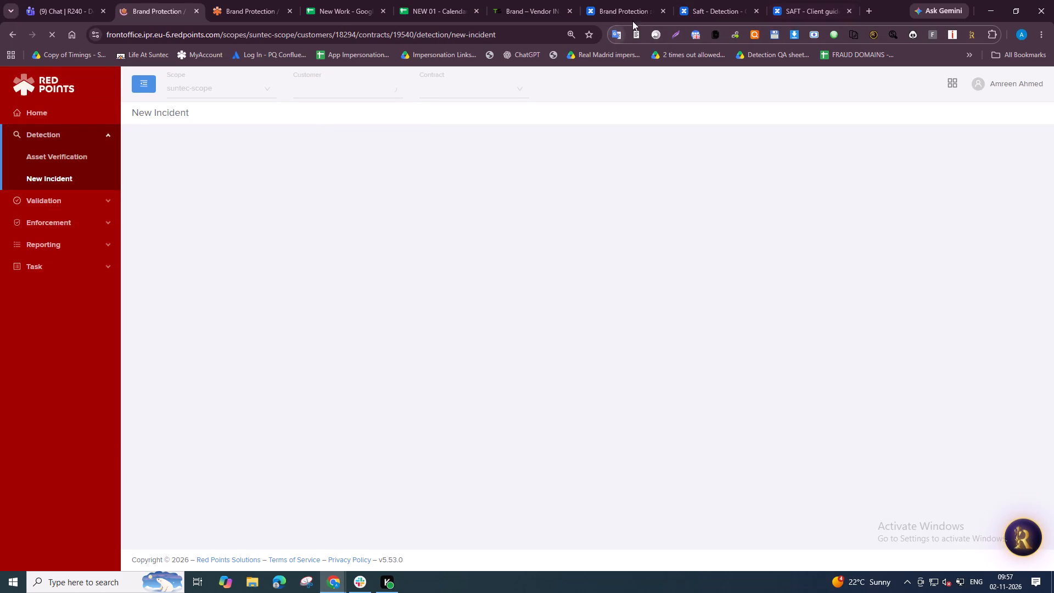
Close the separate Brand Protection document and the open TikTok Shop IPPC pages.
left_click(659, 8)
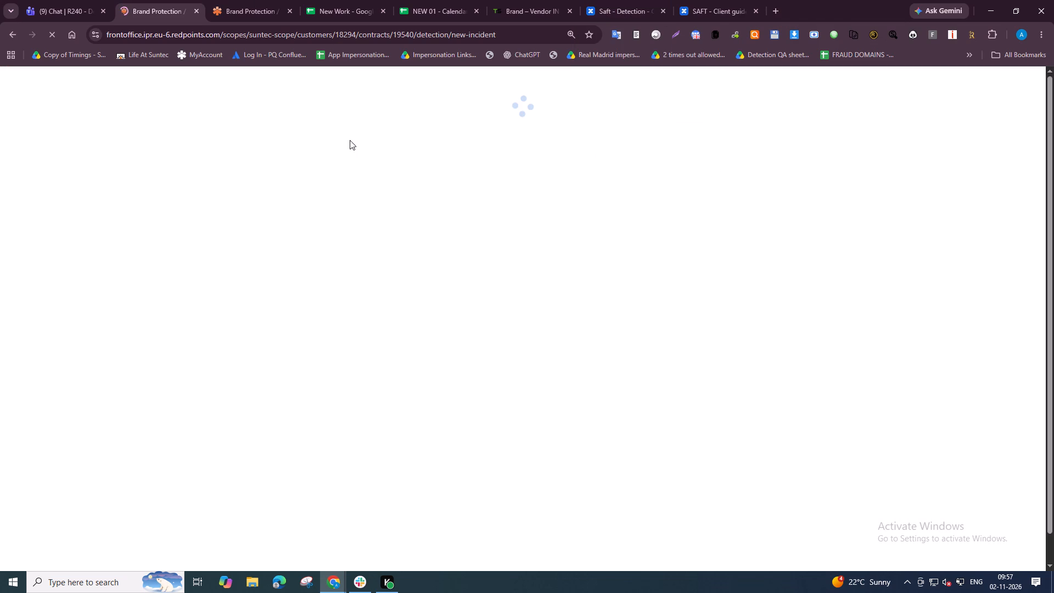
key("alt+Tab")
key("alt+Tab")
key("alt+Tab")
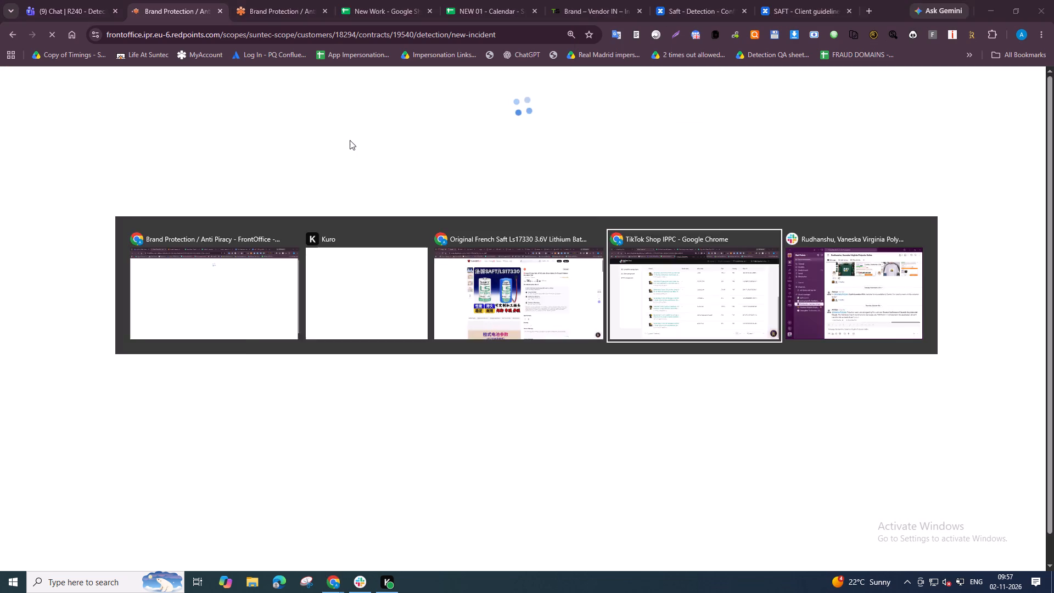
key("ctrl+w")
left_click(145, 12)
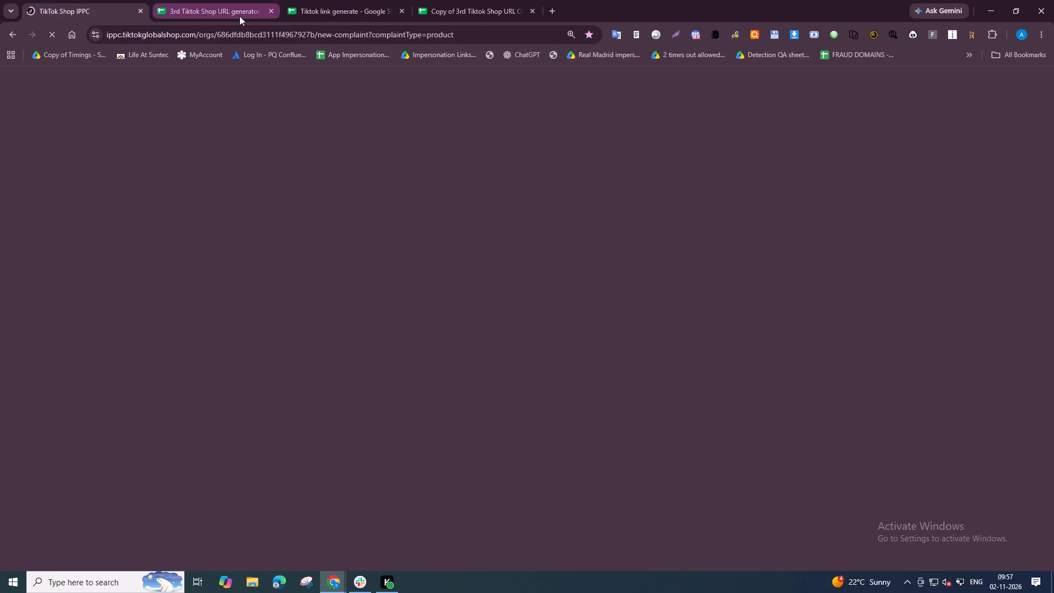
left_click(142, 14)
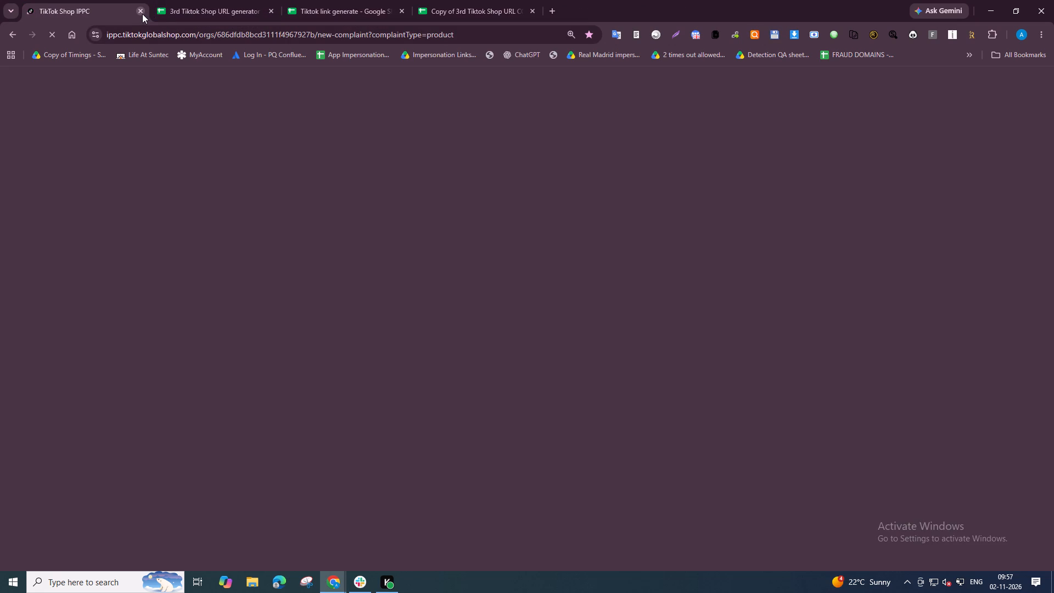
Examine the Caterpillar entries and their Country of search cells in the TikTok Shop URL Generator sheet.
left_click(389, 350)
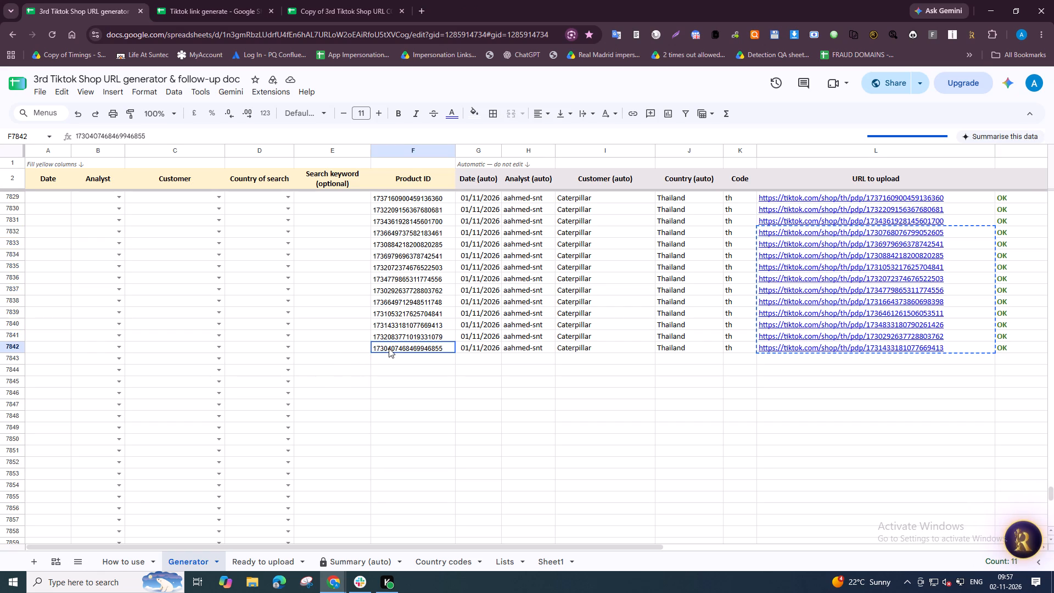
key("Left")
key("Left")
key("Left")
key("Right")
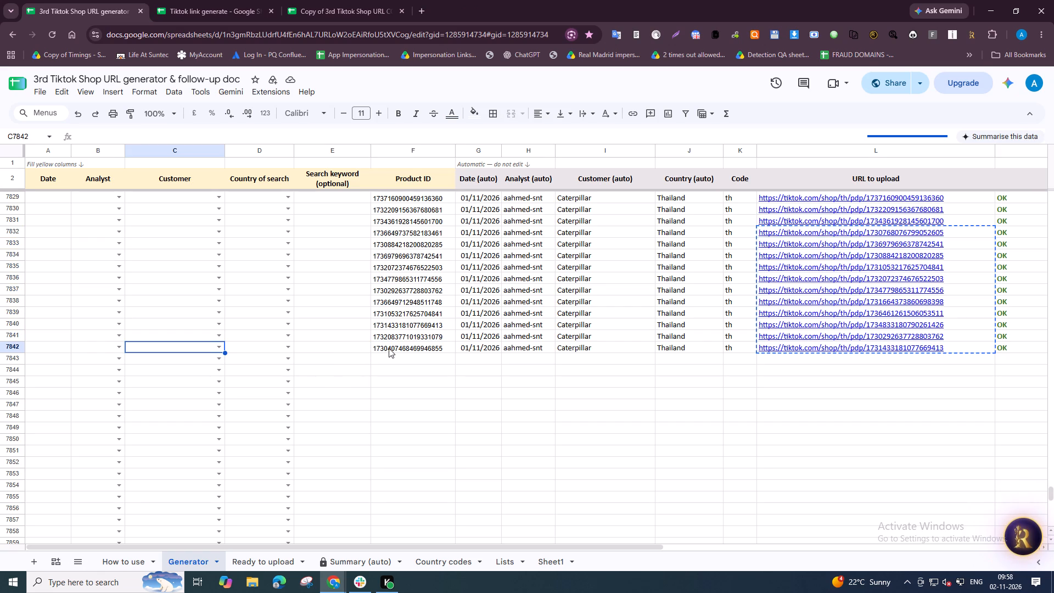
key("ctrl+shift+Up")
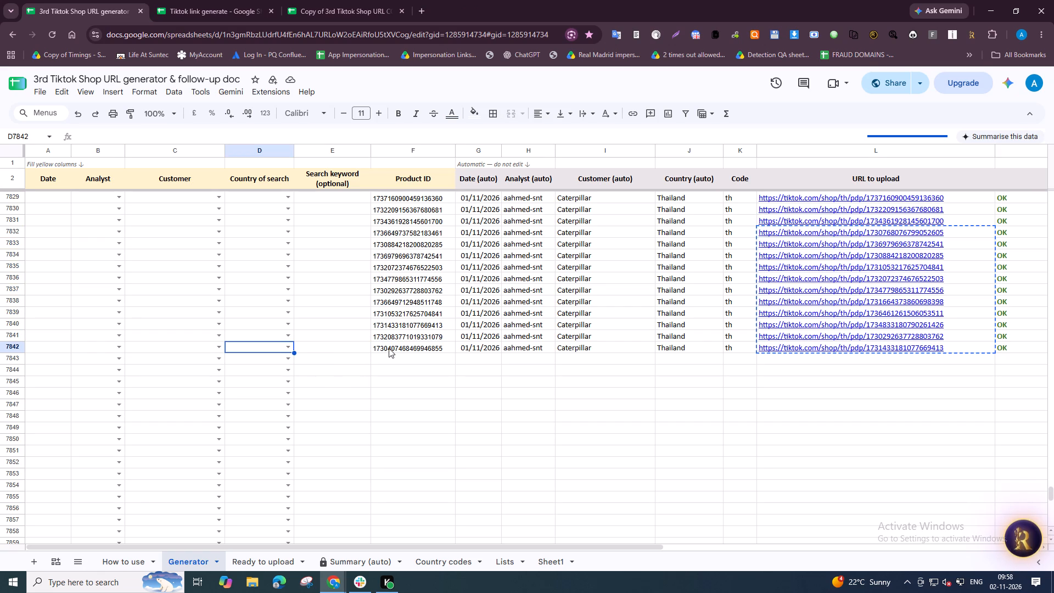
key("ctrl+shift+Up")
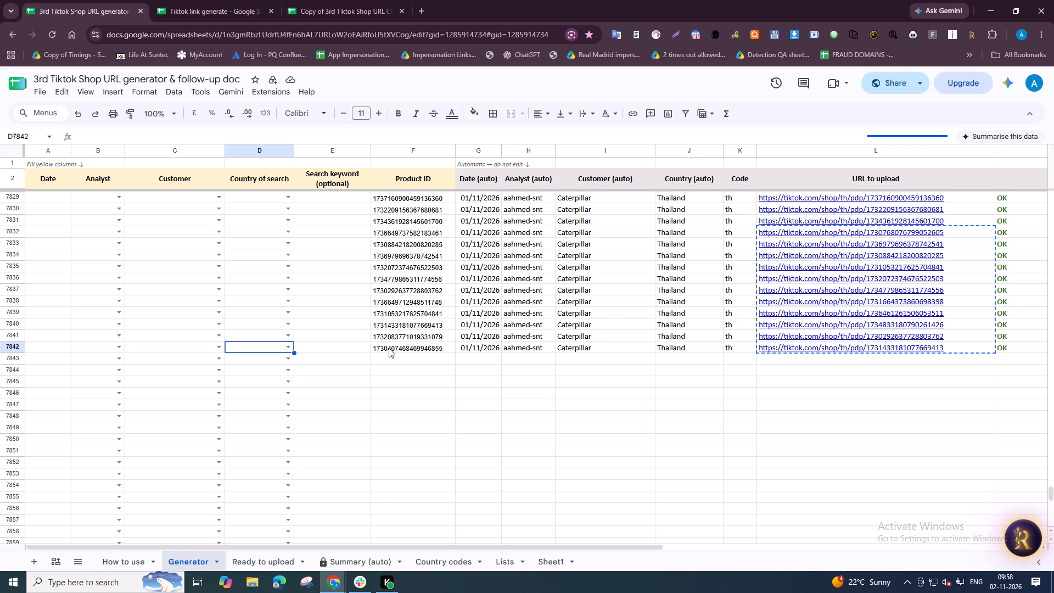
scroll(408, 344, "up", 5)
scroll(205, 401, "up", 1)
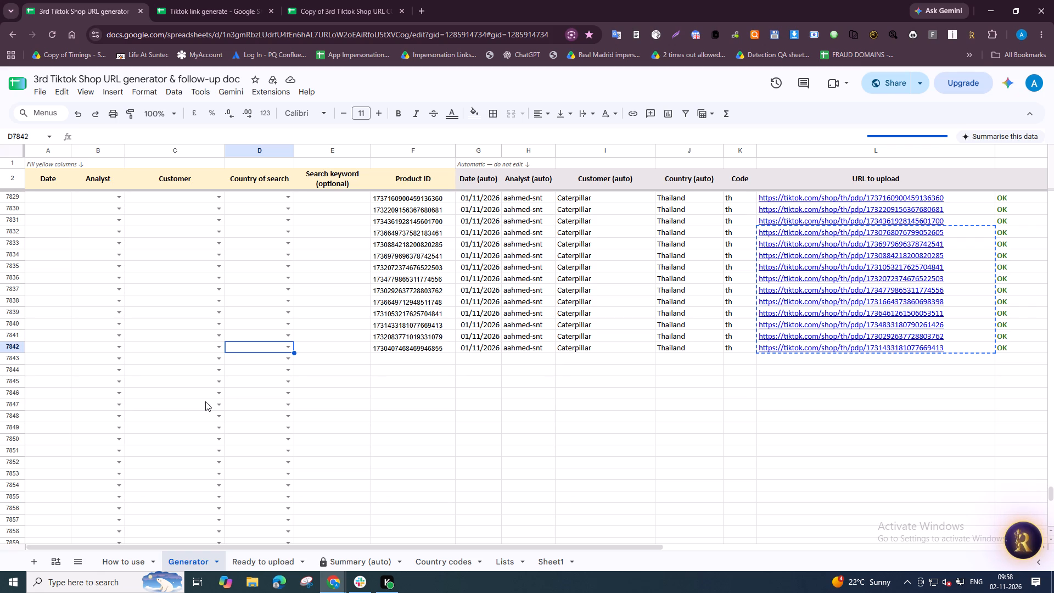
scroll(205, 401, "up", 2)
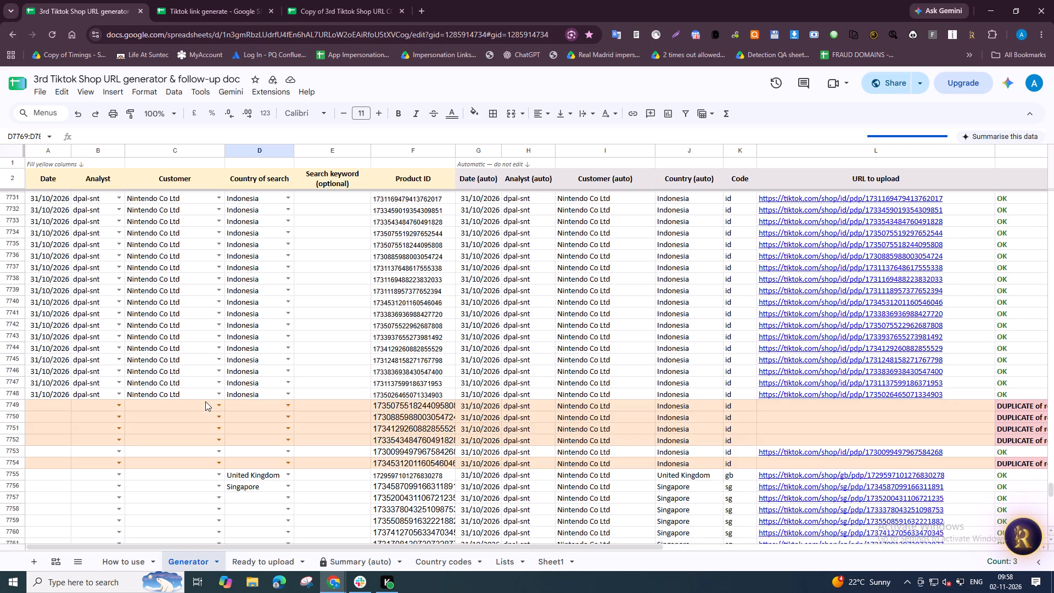
scroll(236, 407, "down", 6)
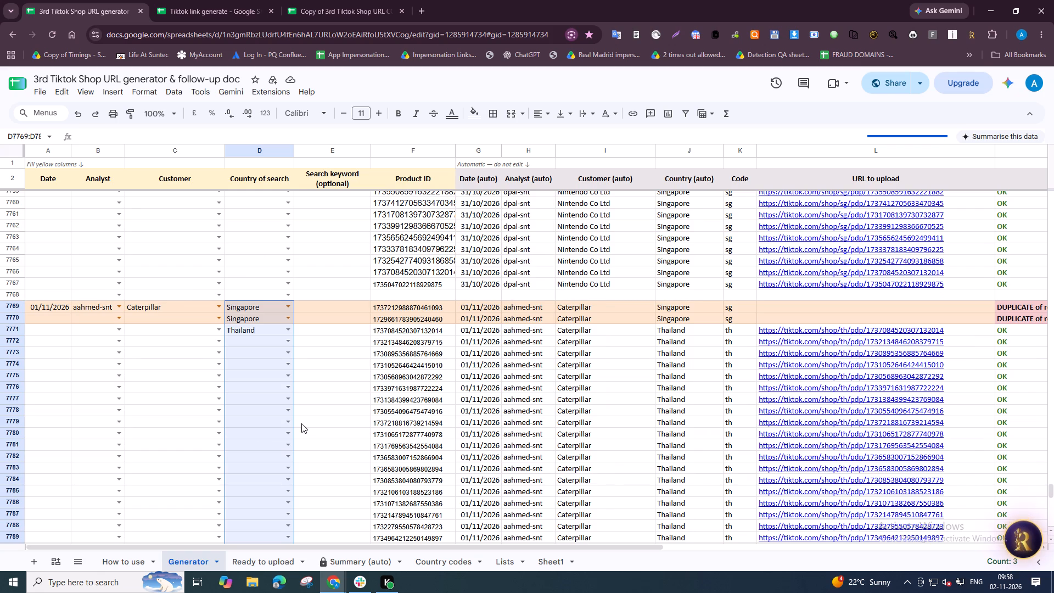
key("shift+Down")
key("shift+Down")
key("shift+Down")
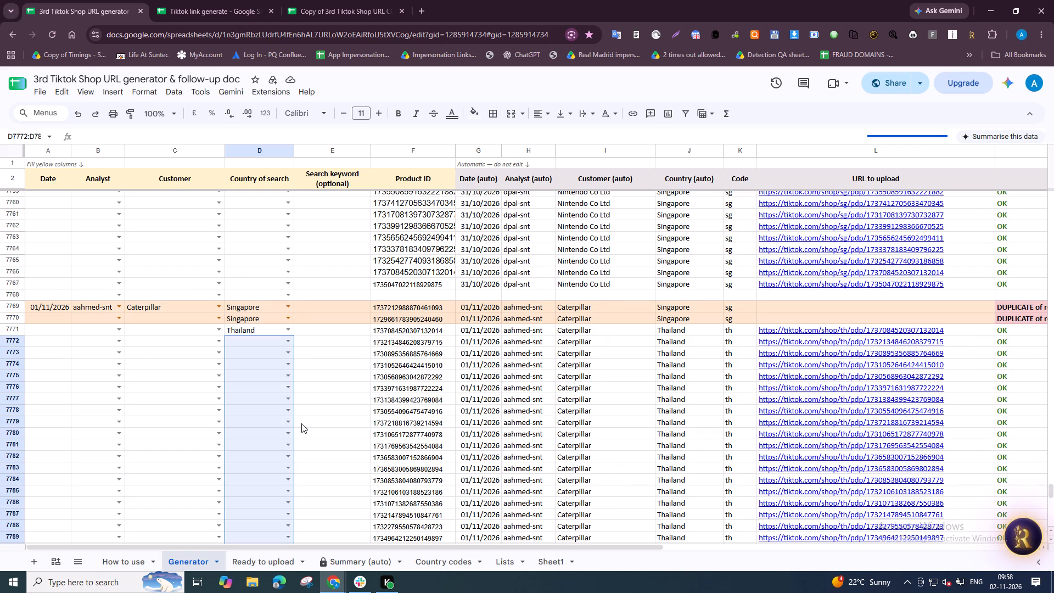
Close the three TikTok link spreadsheets to return to the New Incident form.
key("ctrl+w")
key("ctrl+w")
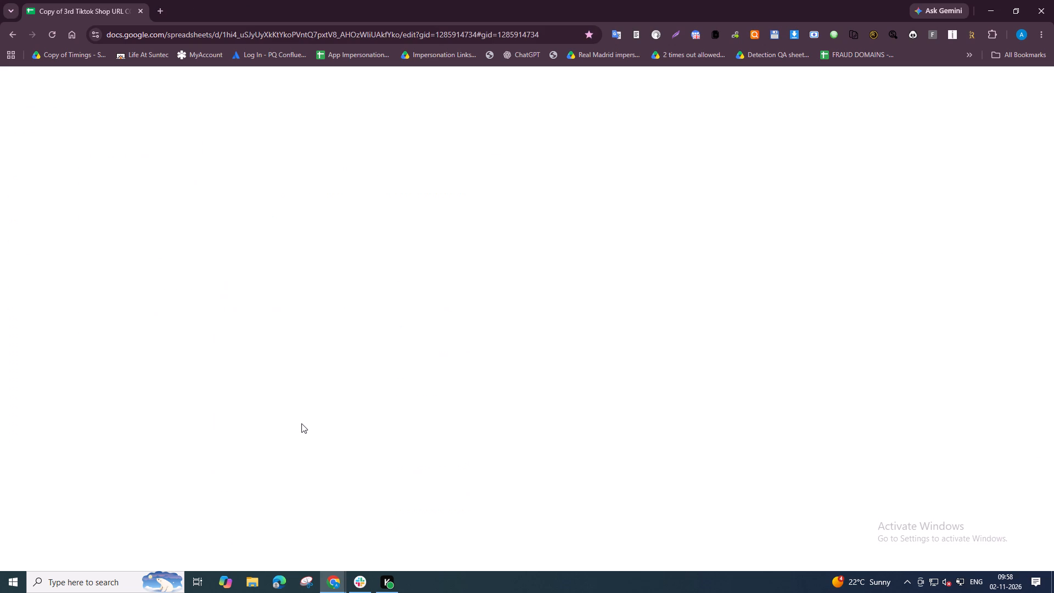
key("ctrl+w")
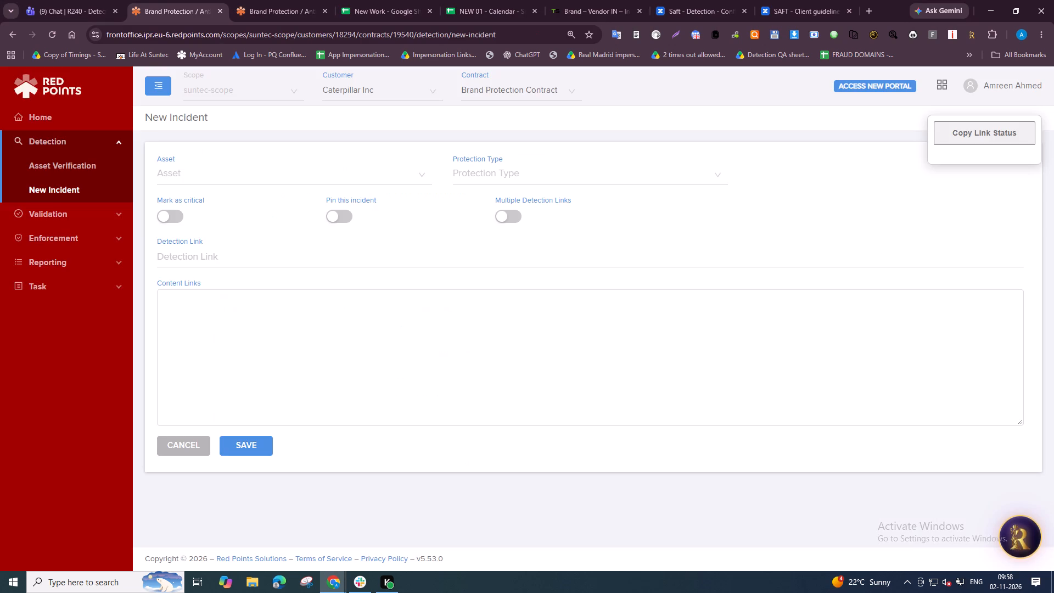
Set the incident's asset to Caterpillar - 25 - T-Shirts and its protection type to Product counterfeit.
left_click(254, 174)
type("sh")
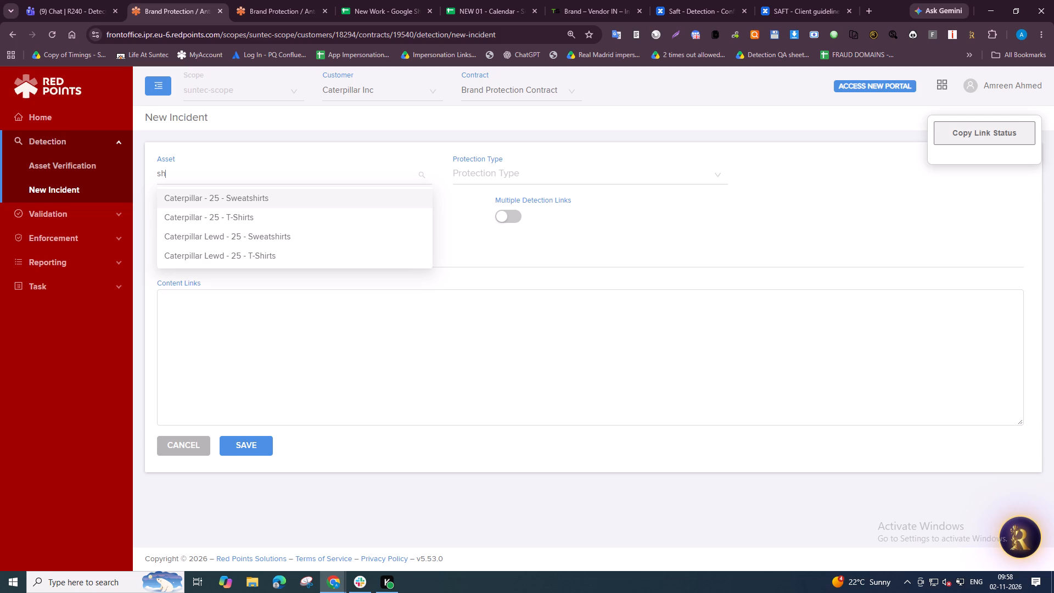
left_click(242, 223)
left_click(555, 174)
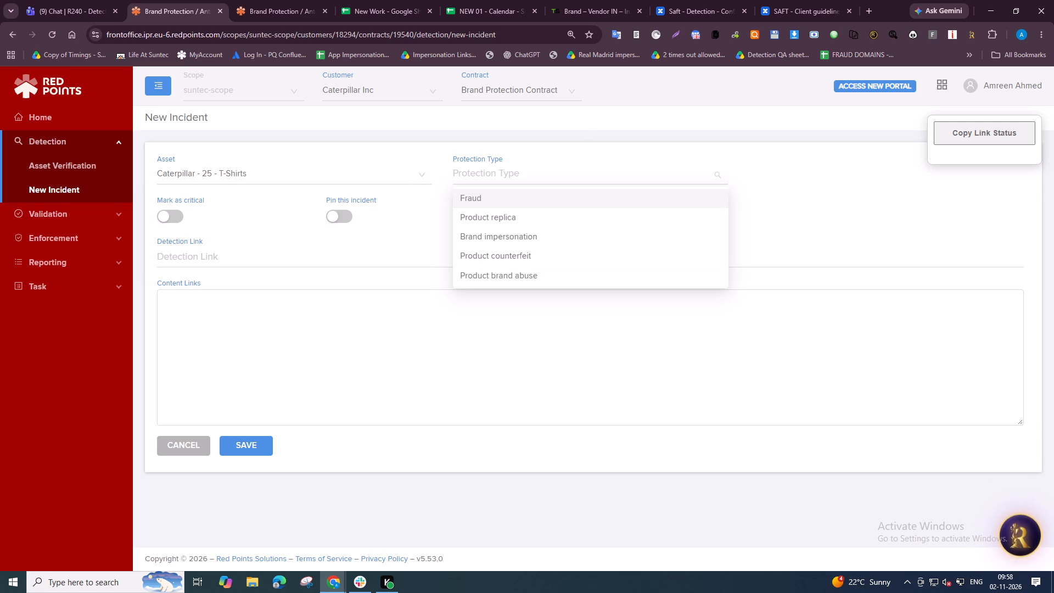
left_click(529, 258)
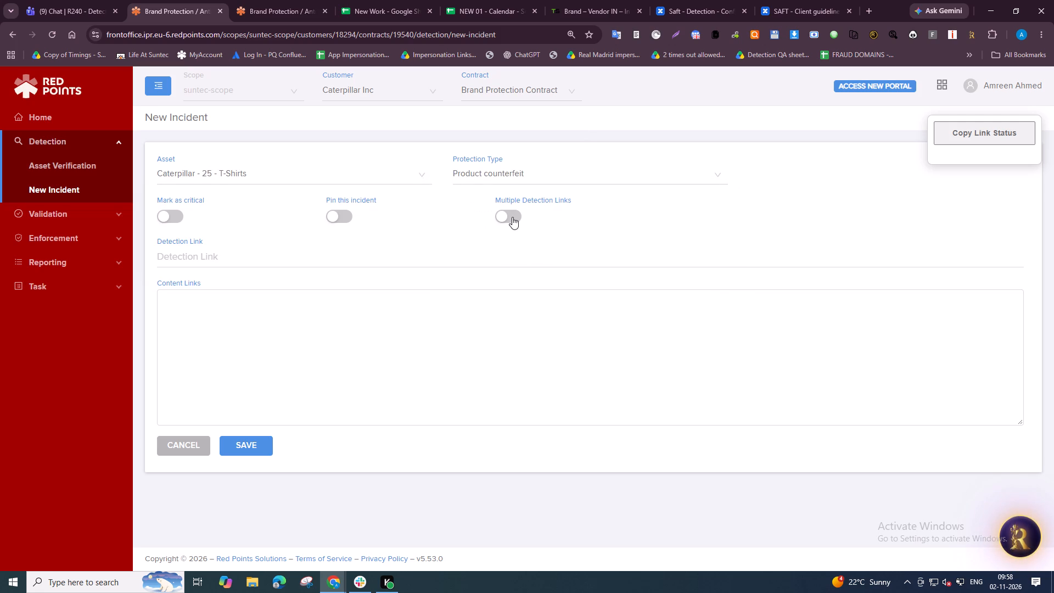
Enable multiple detection links, paste the copied Thailand TikTok Shop links and save the incidents.
left_click(512, 217)
left_click(434, 307)
key("ctrl+v")
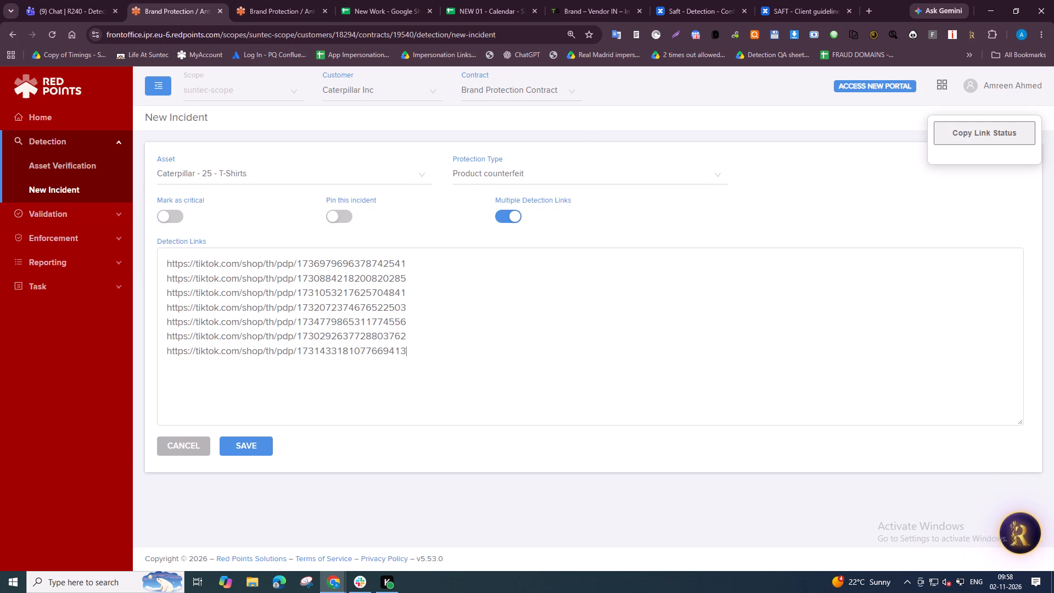
left_click(262, 446)
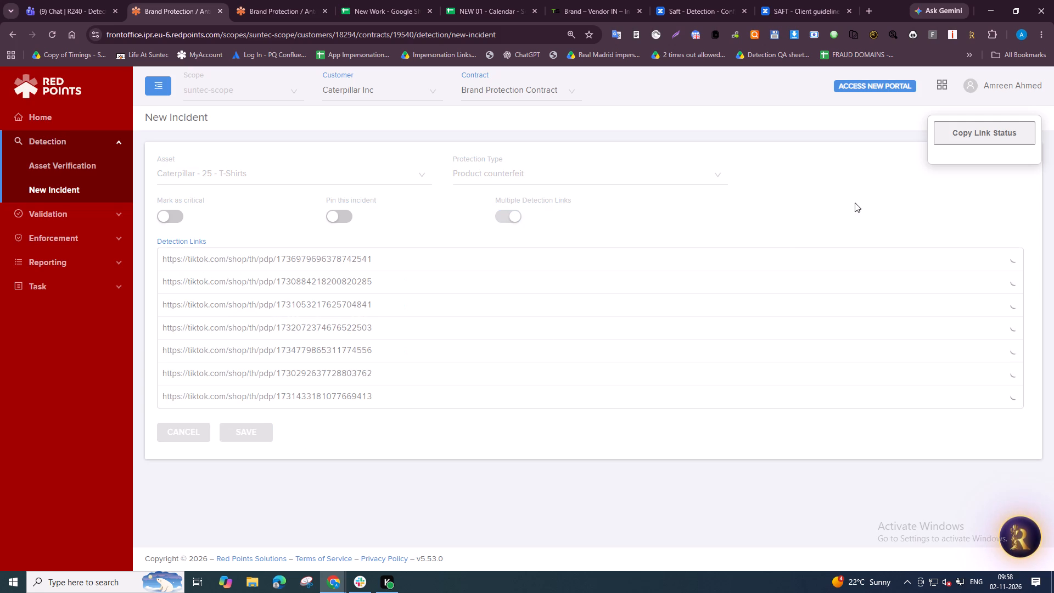
Copy the link status of the submitted incidents and paste it into the New Work spreadsheet at C28391.
left_click(957, 135)
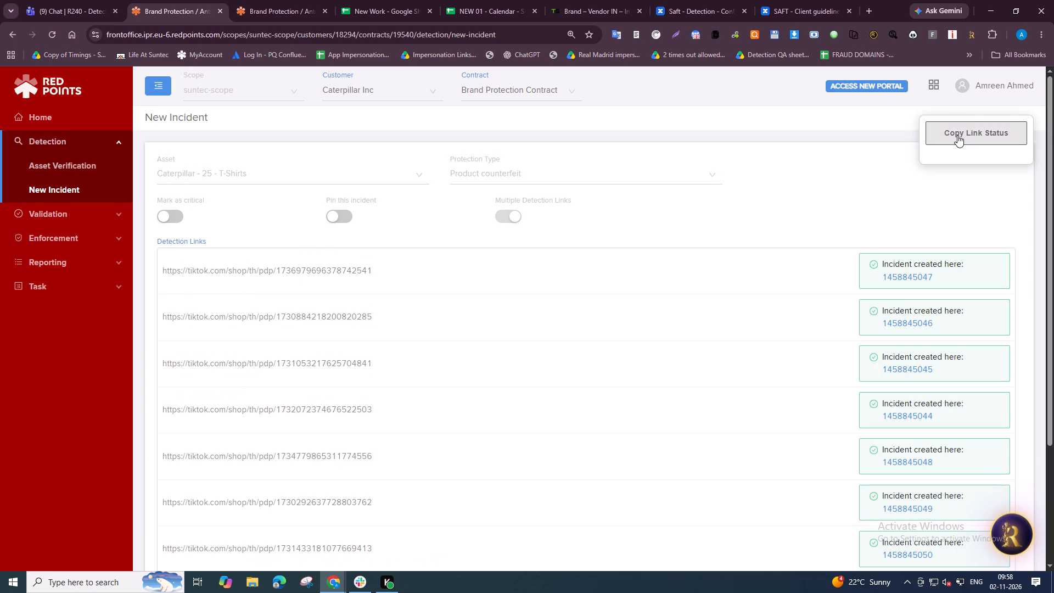
left_click(380, 0)
key("ctrl+v")
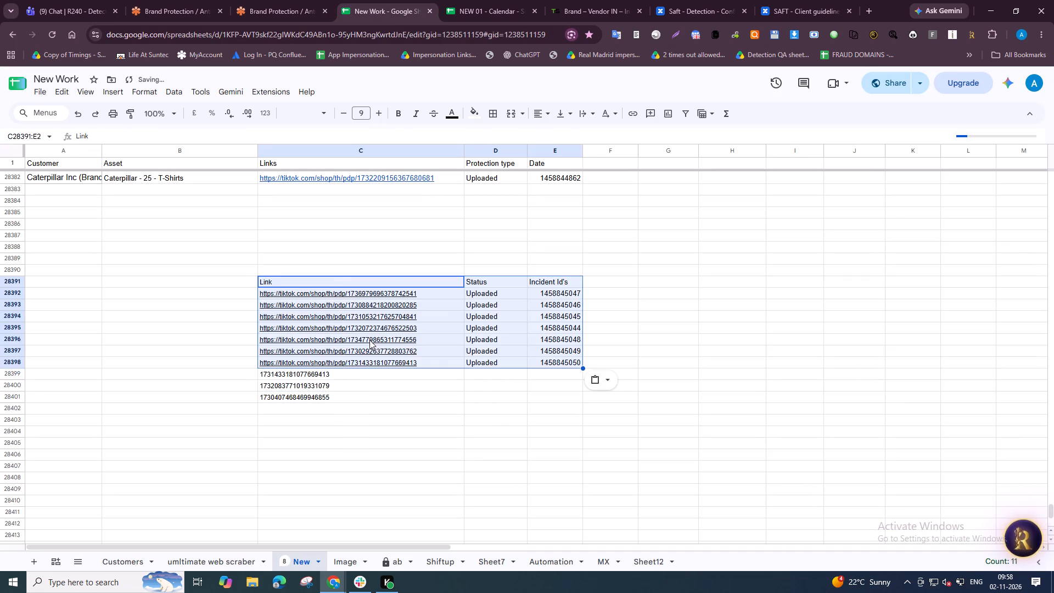
Delete the leftover product IDs directly below the pasted link status table.
left_click(337, 371)
key("ctrl+shift+Down")
key("Delete")
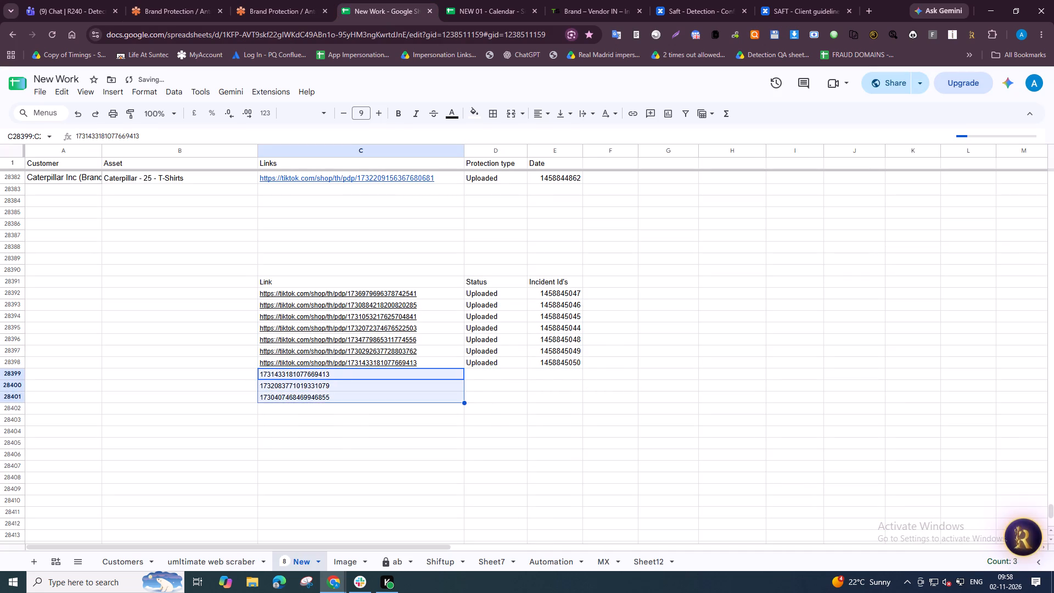
Move the pasted link rows over their header row, and on up to row 28383, directly below the last Caterpillar entry.
key("Up")
key("ctrl+Up")
key("shift+Down")
key("Down")
key("ctrl+shift+Down")
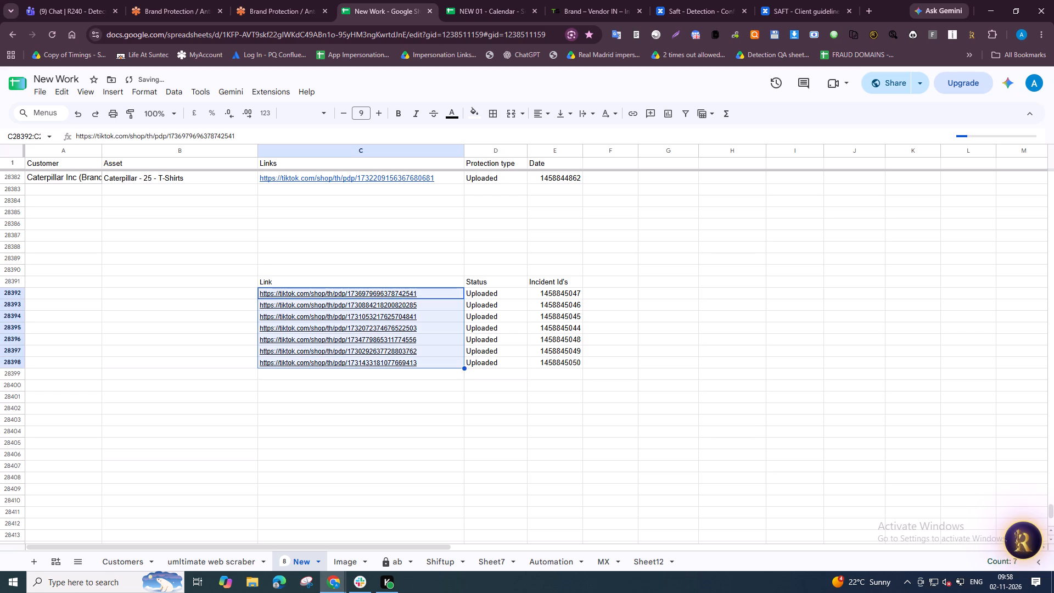
key("shift+Right")
key("shift+Right")
key("ctrl+x")
key("ctrl+Up")
key("ctrl+Up")
key("ctrl+Down")
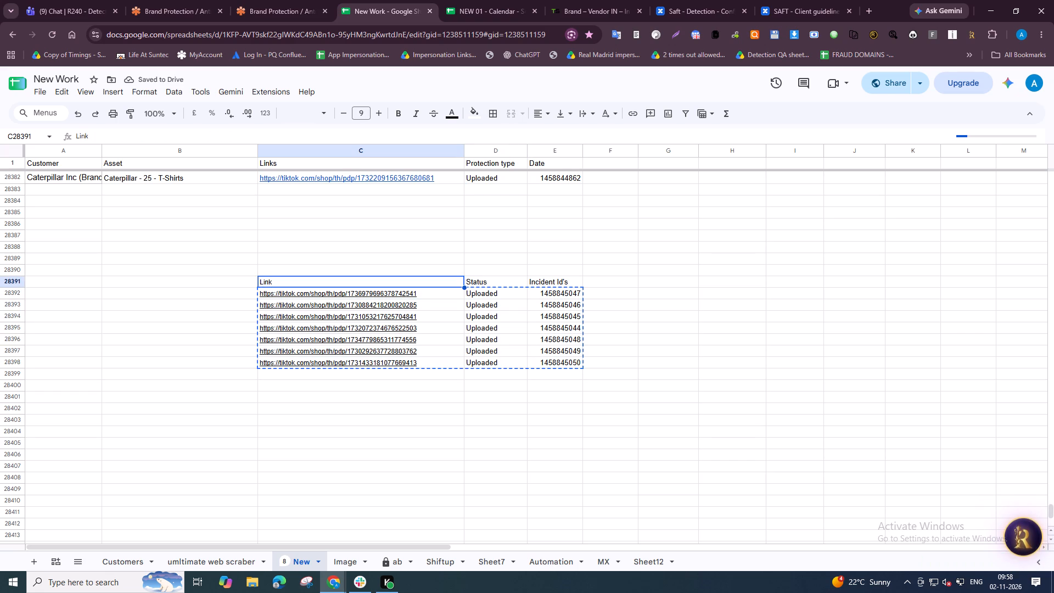
key("ctrl+v")
key("ctrl+x")
key("ctrl+Up")
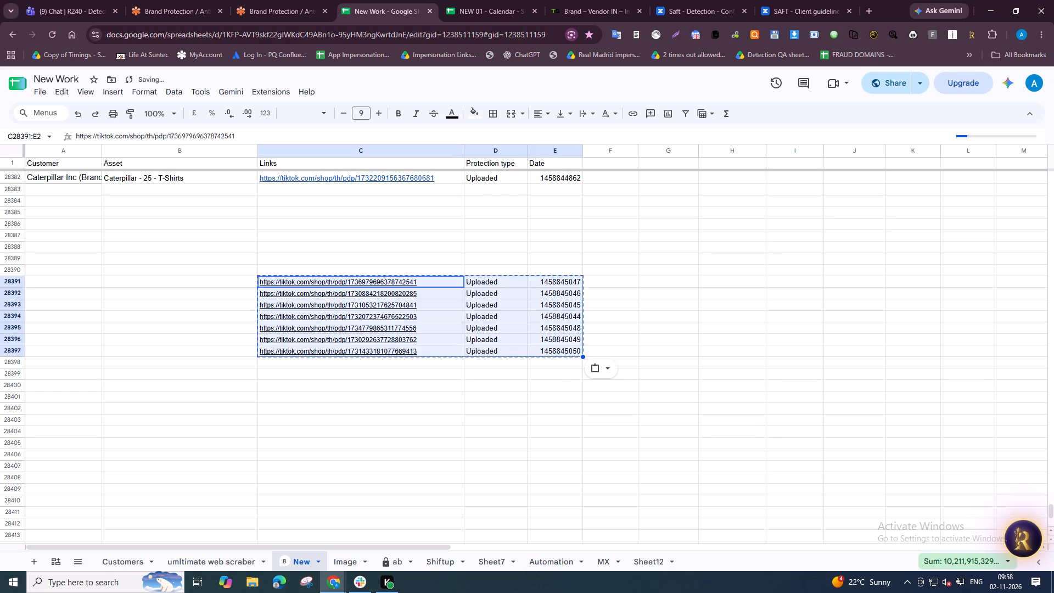
key("Down")
key("ctrl+v")
Fill the Caterpillar customer and Caterpillar - 25 - T-Shirts asset down beside the newly added links.
key("ctrl+Down")
key("Left")
key("ctrl+shift+Up")
key("ctrl+shift+Left")
key("ctrl+d")
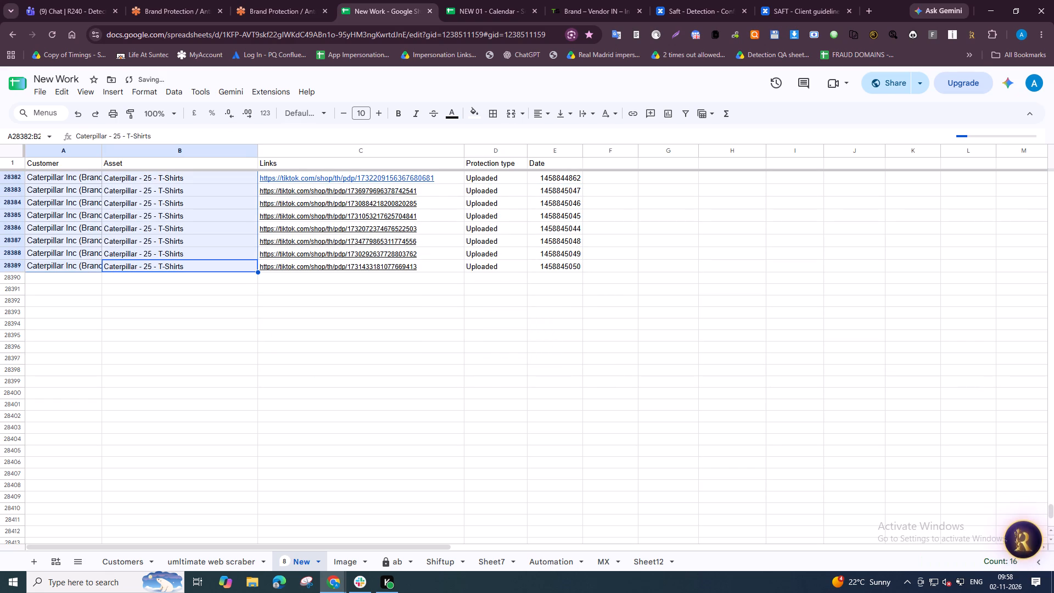
Copy the formatting of the link in C28382 onto the newly added links below it.
left_click(443, 182)
left_click(132, 108)
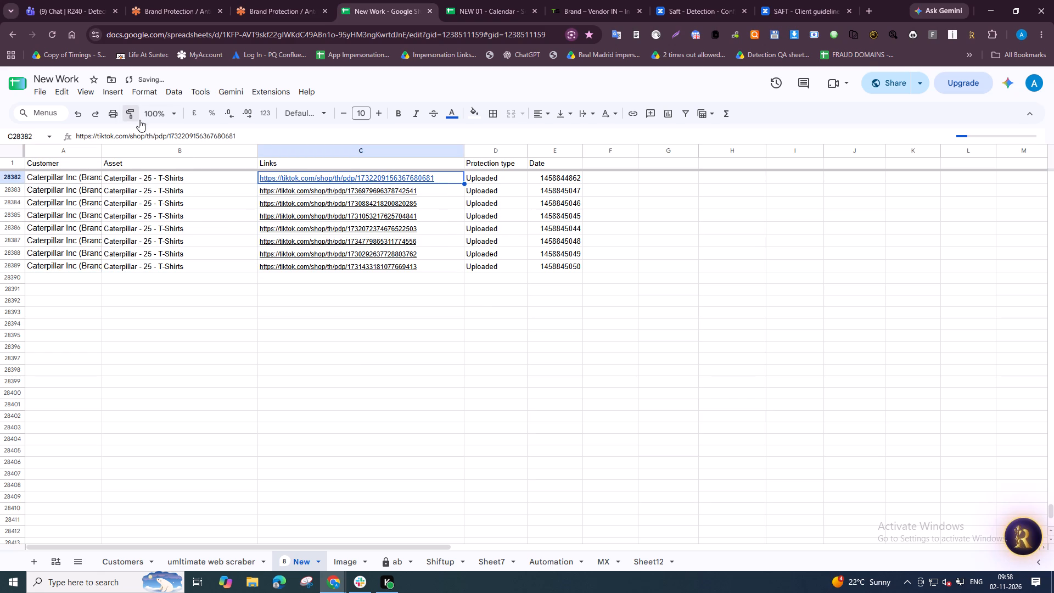
left_click(332, 264, "shift")
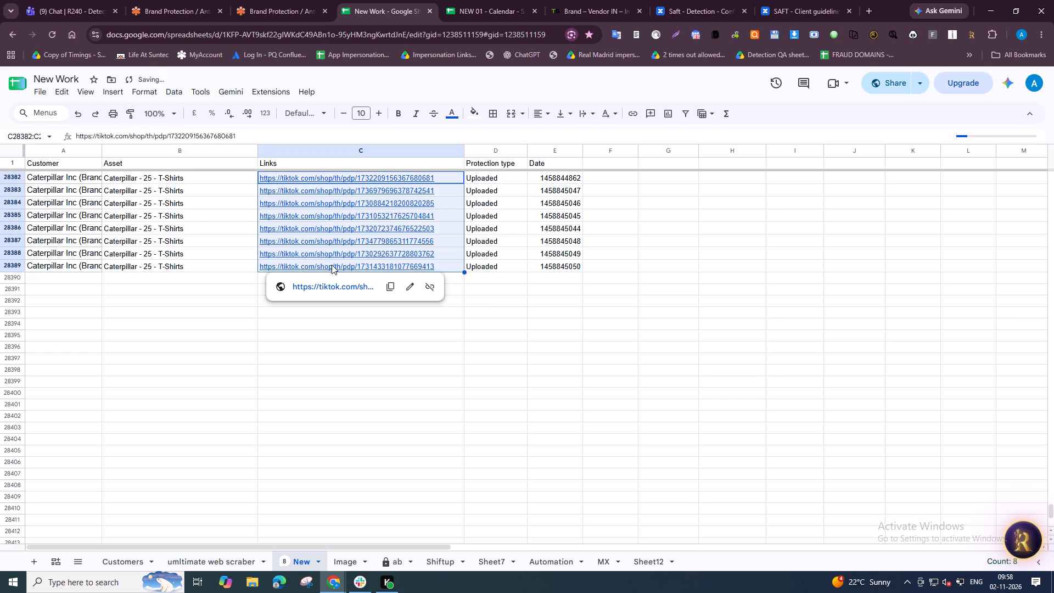
Check the number of logged Caterpillar links in the Links column.
key("ctrl+Down")
key("ctrl+shift+Up")
scroll(355, 268, "up", 3)
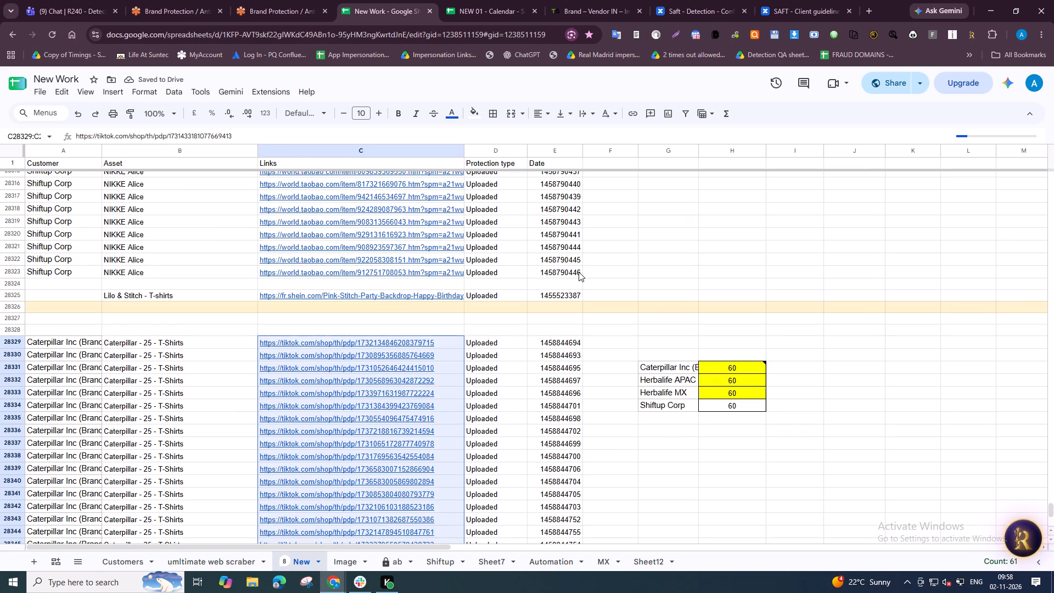
scroll(664, 444, "down", 17)
left_click(467, 394)
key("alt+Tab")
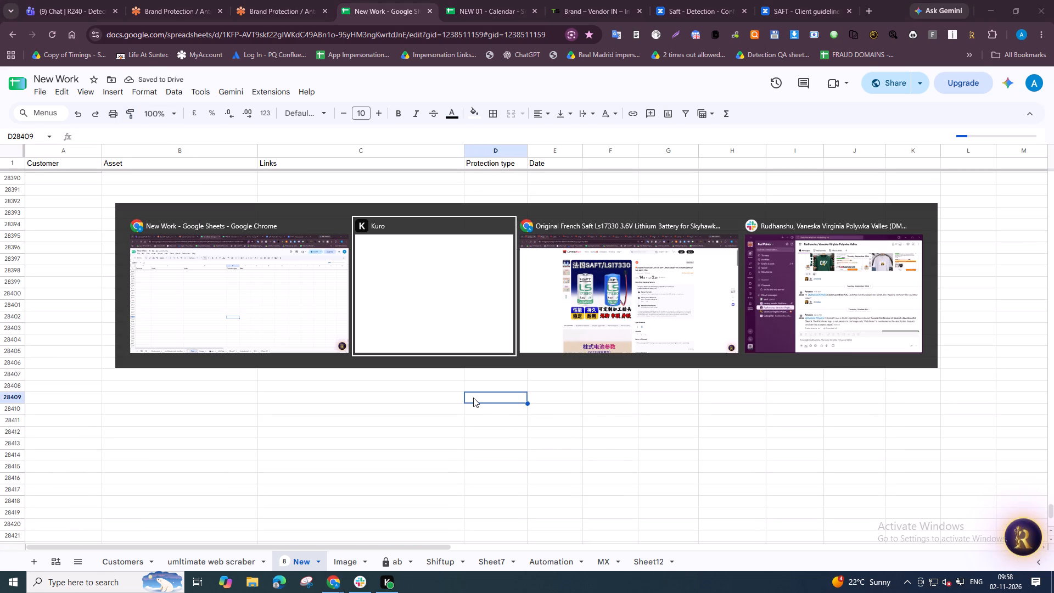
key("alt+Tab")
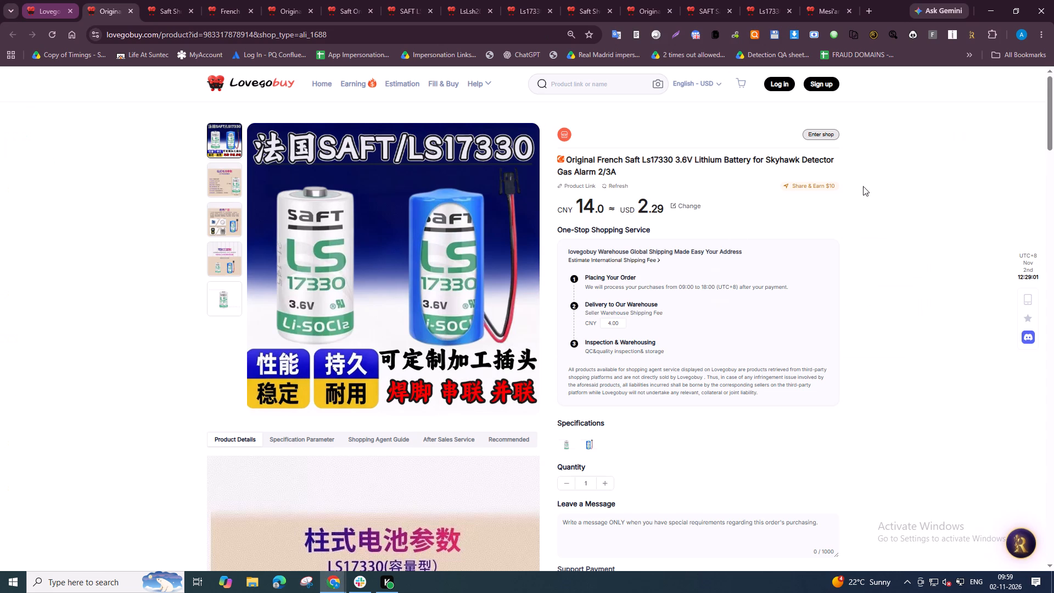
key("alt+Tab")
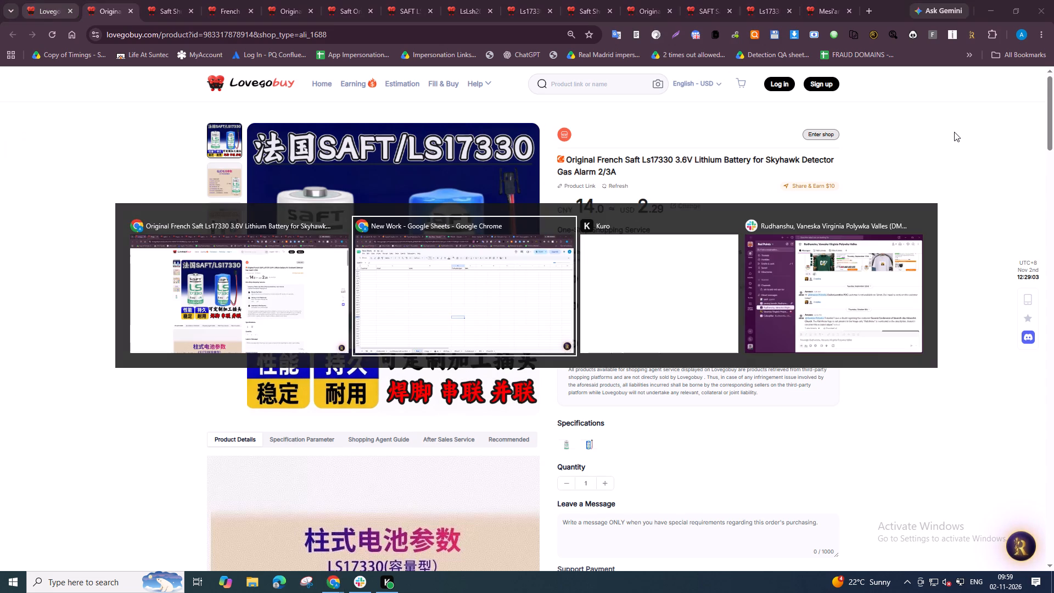
Set the customer of the new Red Points incident to SAFT.
left_click(137, 0)
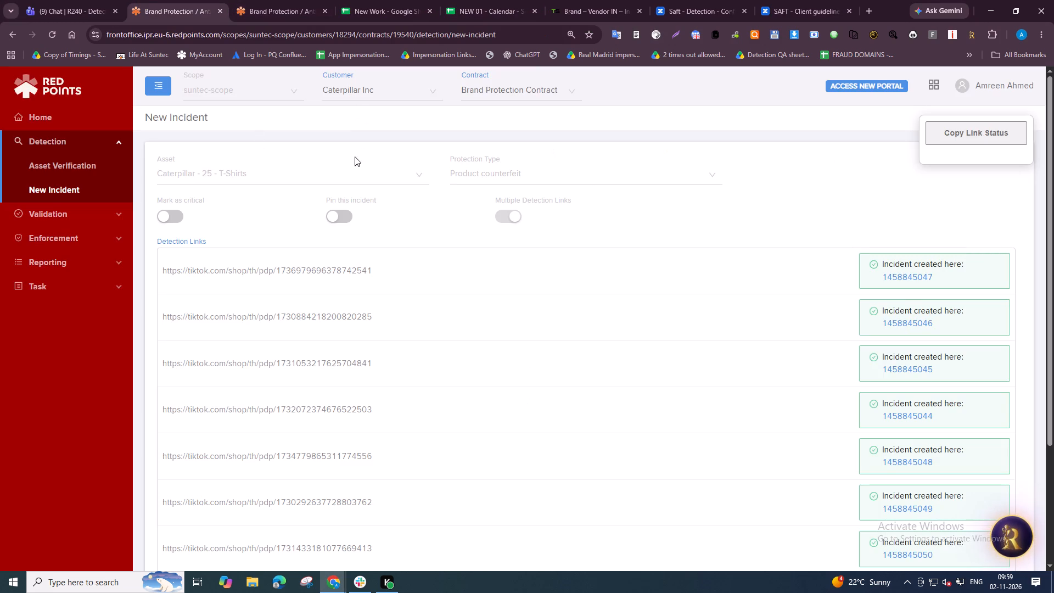
left_click(350, 89)
key("s")
key("a")
key("f")
key("t")
left_click(362, 114)
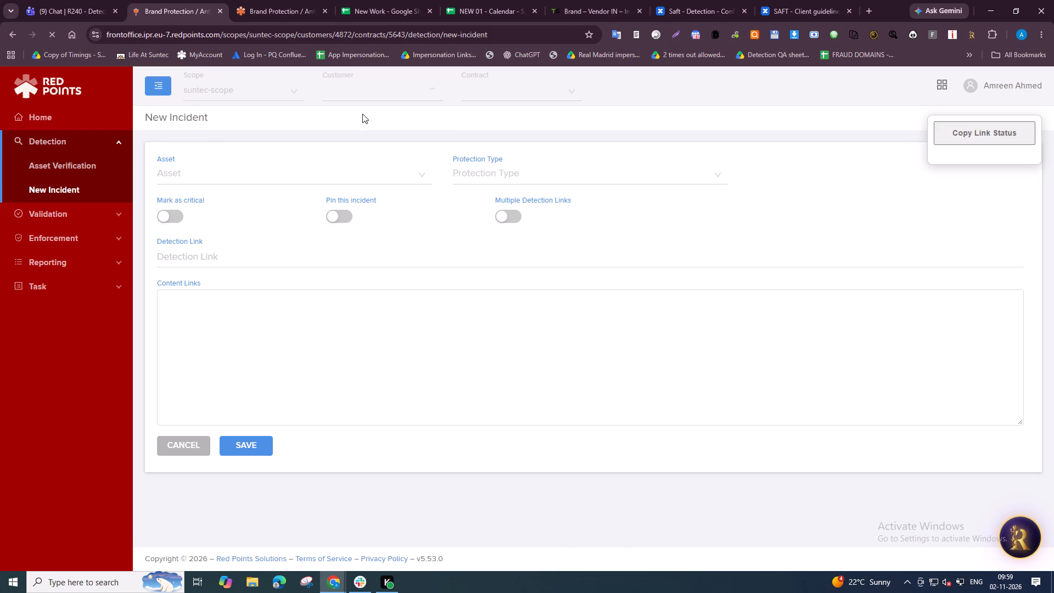
Look through the product photos of the Original French Saft Ls17330 listing on Lovegobuy and copy its product link address.
key("alt+Tab")
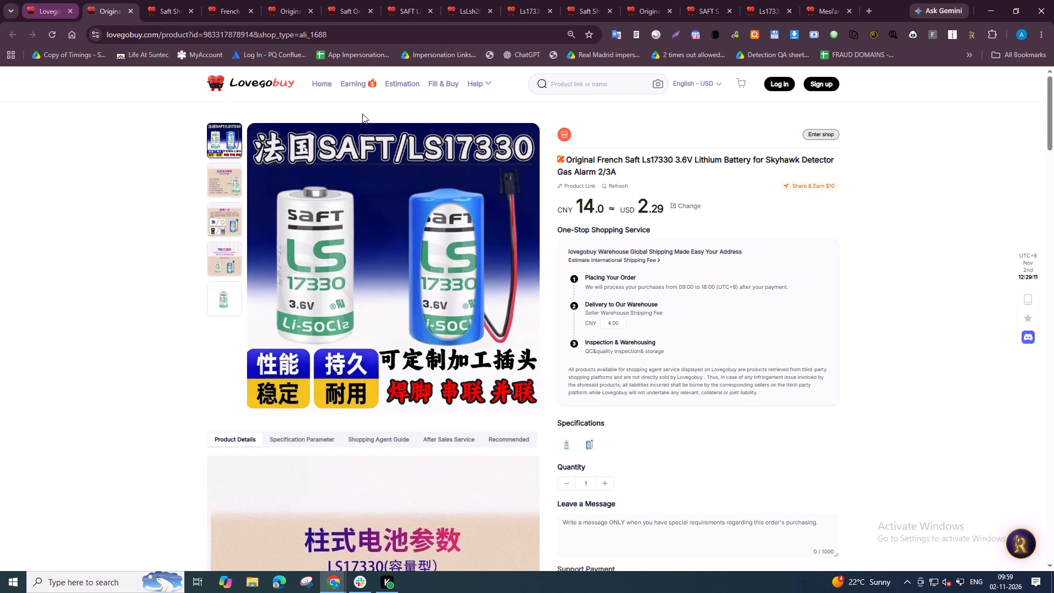
left_click(221, 232)
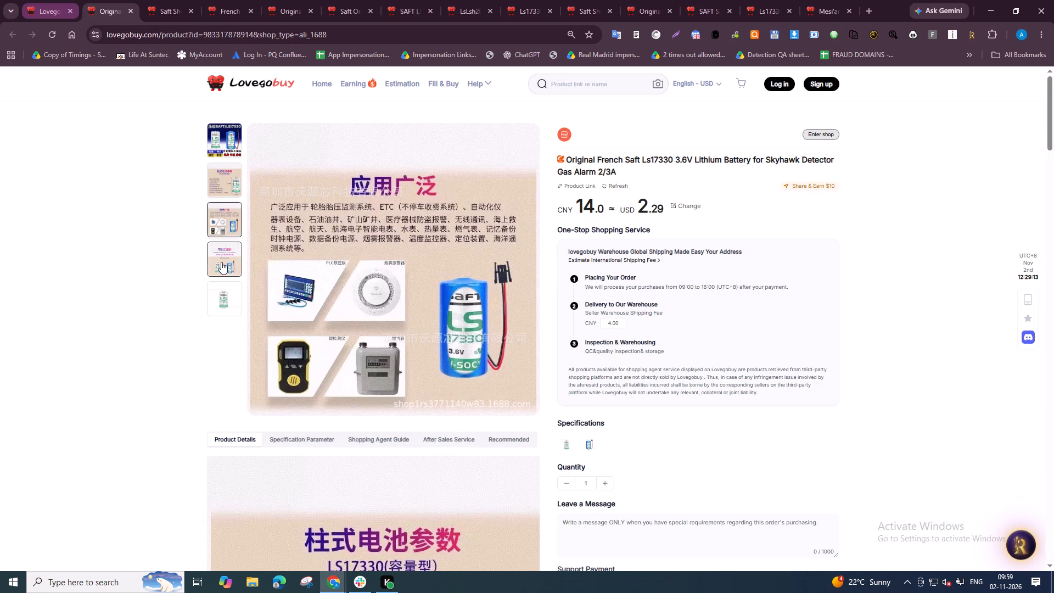
left_click(221, 262)
left_click(219, 307)
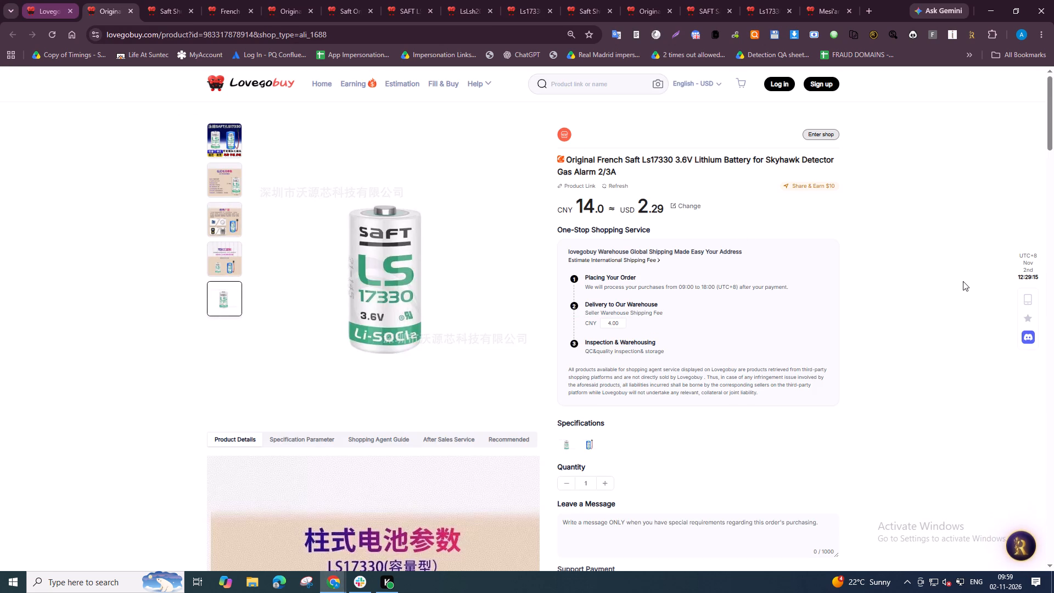
key("alt+Tab")
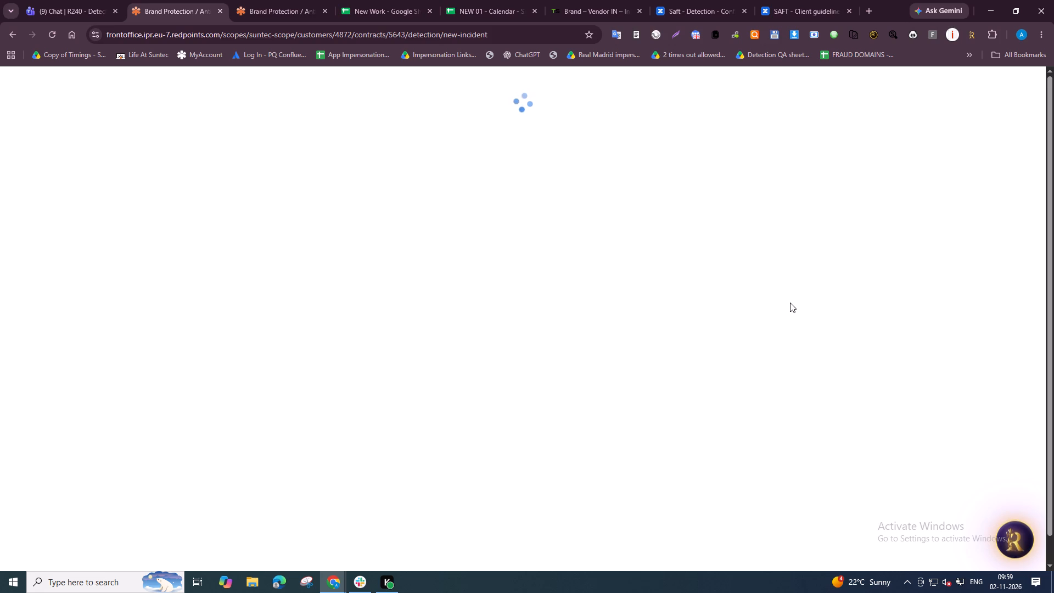
key("alt+Tab")
right_click(578, 181)
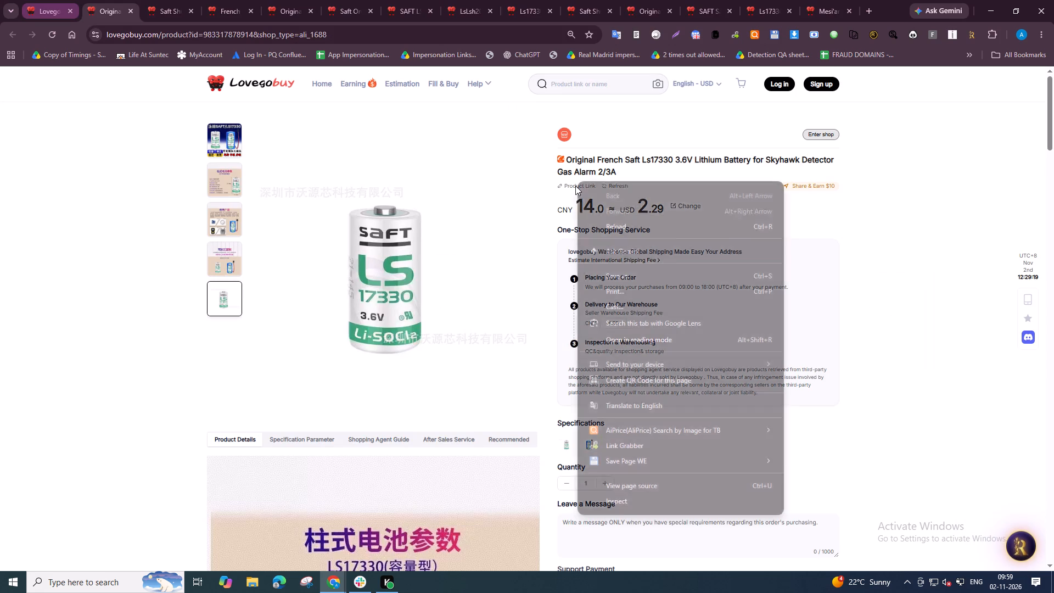
right_click(575, 186)
right_click(572, 186)
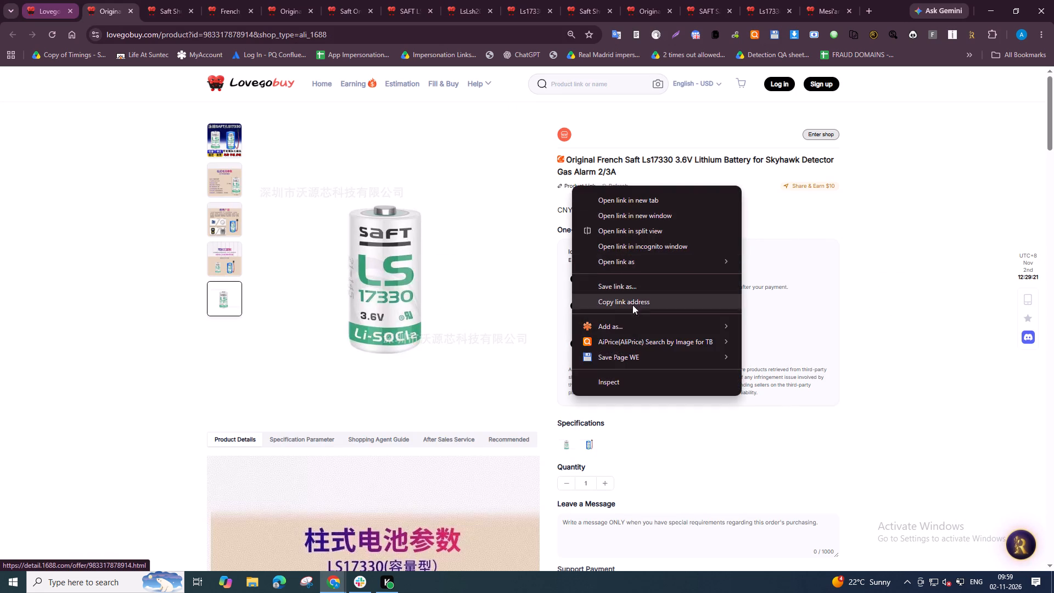
left_click(642, 304)
Create an incident for asset SAFT - LS17330 as Product counterfeit, with multiple detection links enabled and the copied 1688 link.
key("alt+Tab")
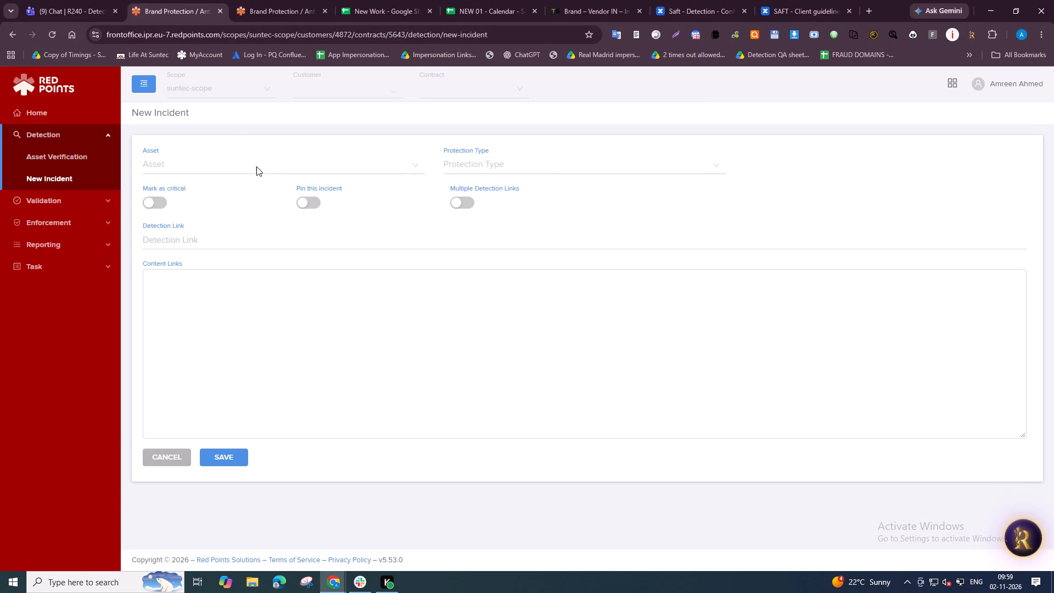
left_click(251, 161)
type("17")
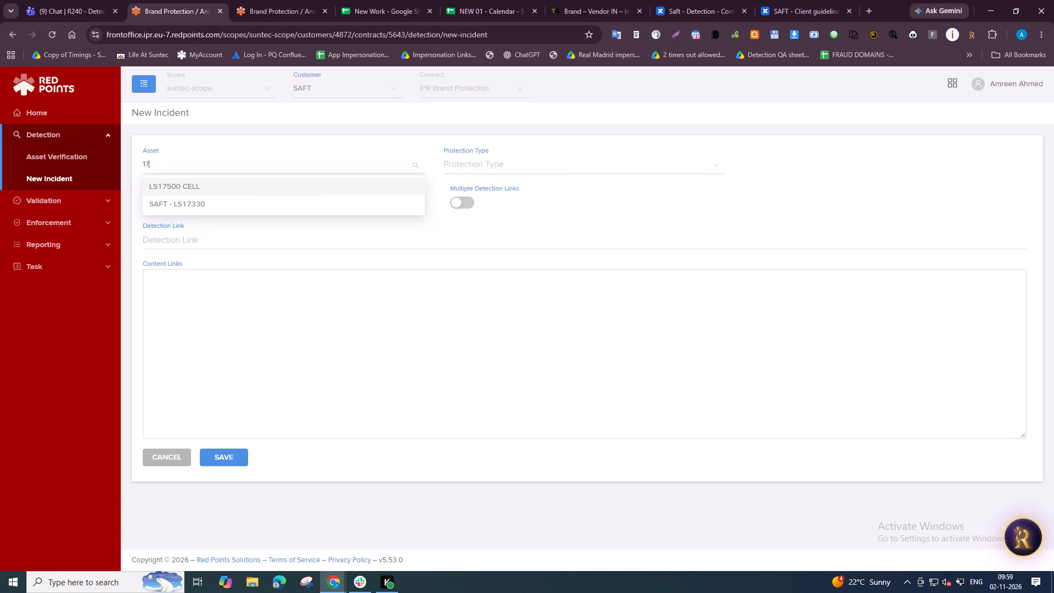
left_click(222, 203)
left_click(476, 164)
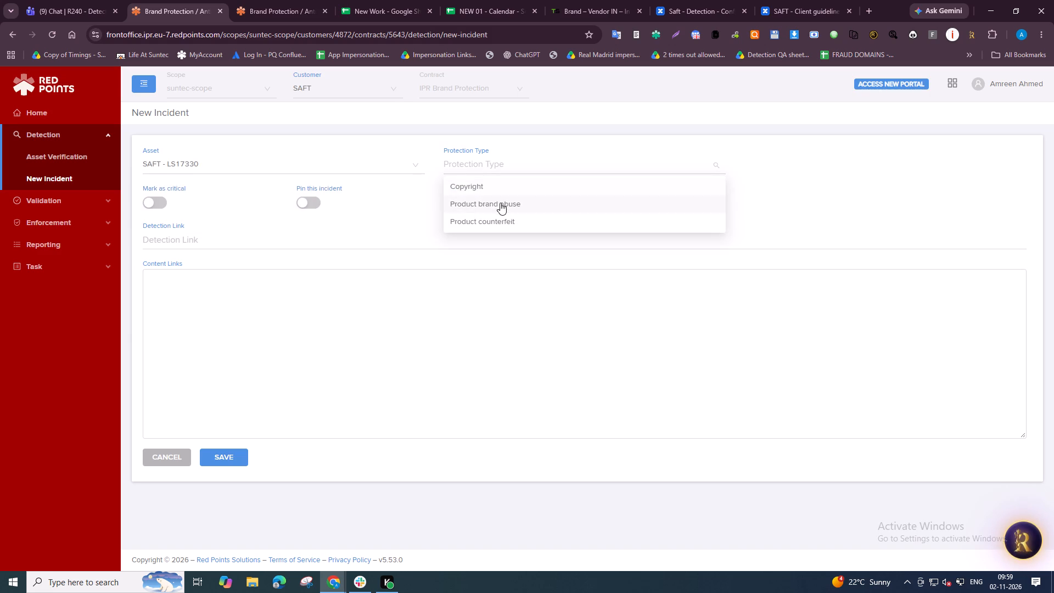
left_click(498, 223)
left_click(467, 204)
left_click(497, 291)
key("ctrl+v")
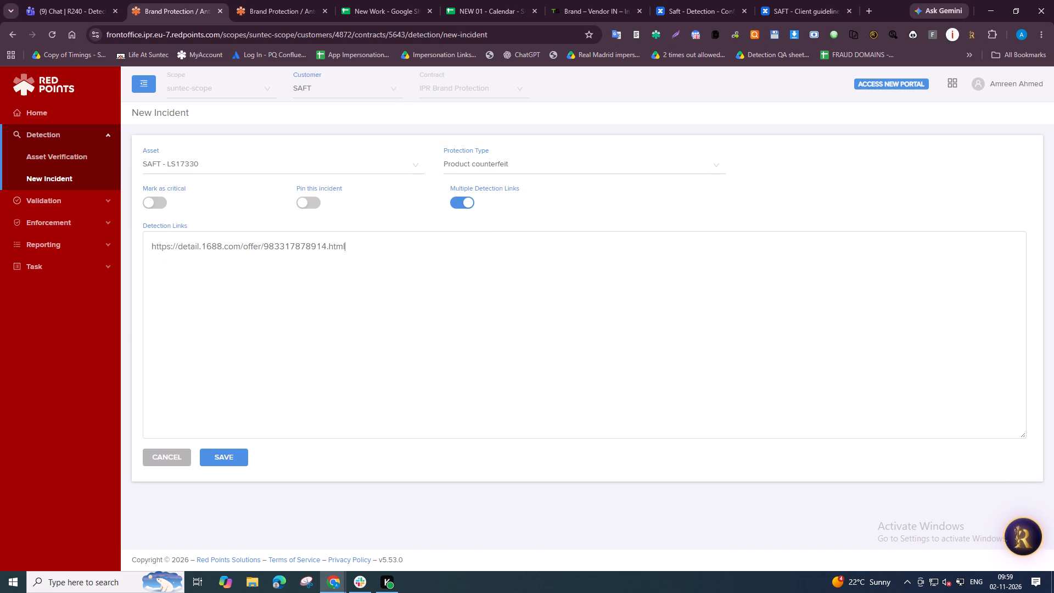
key("alt+Tab")
key("alt+Tab")
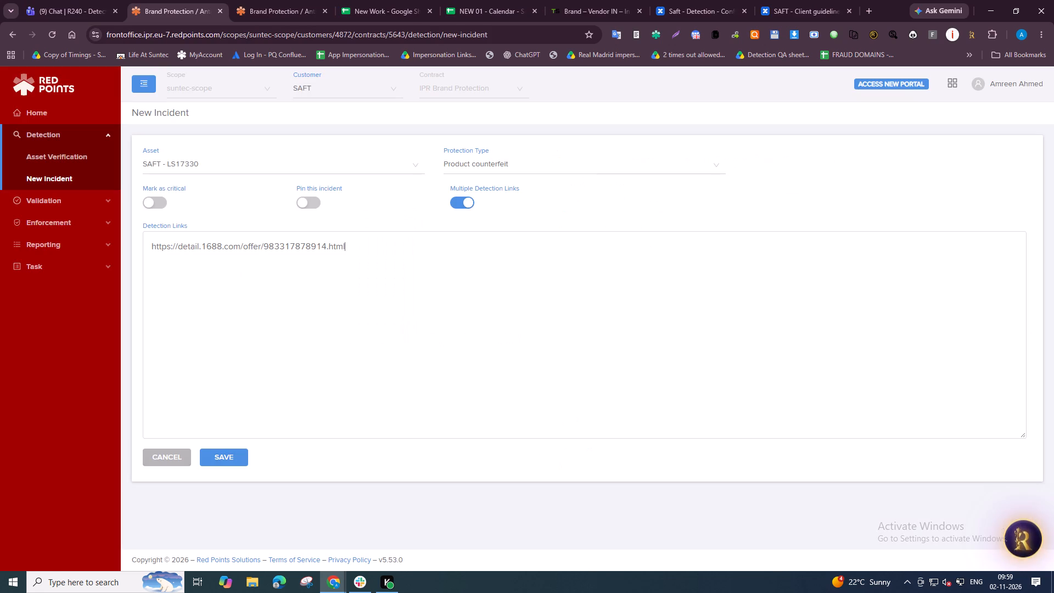
key("alt+Tab")
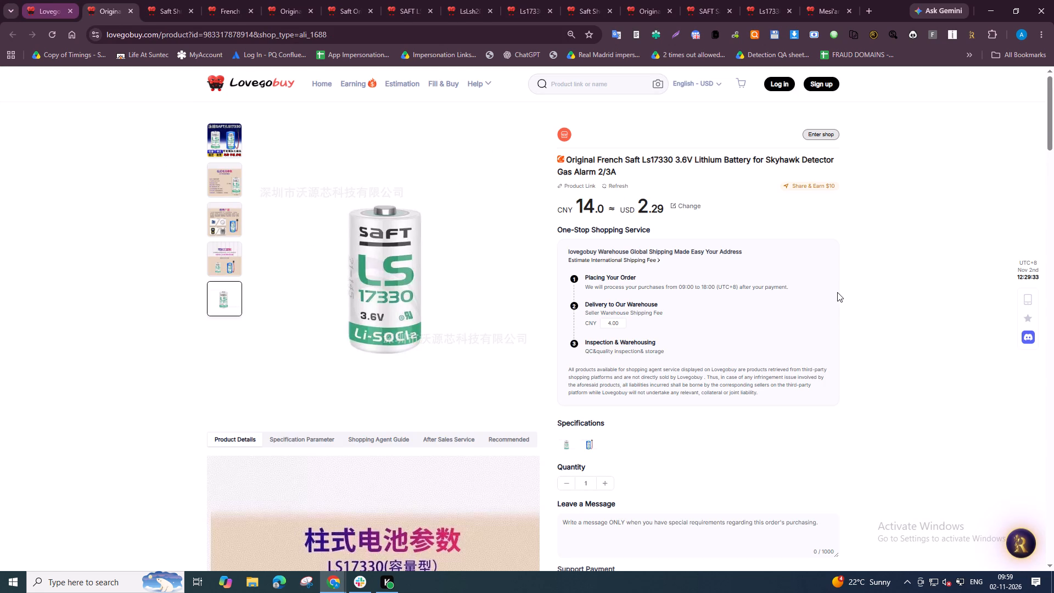
key("alt+Tab")
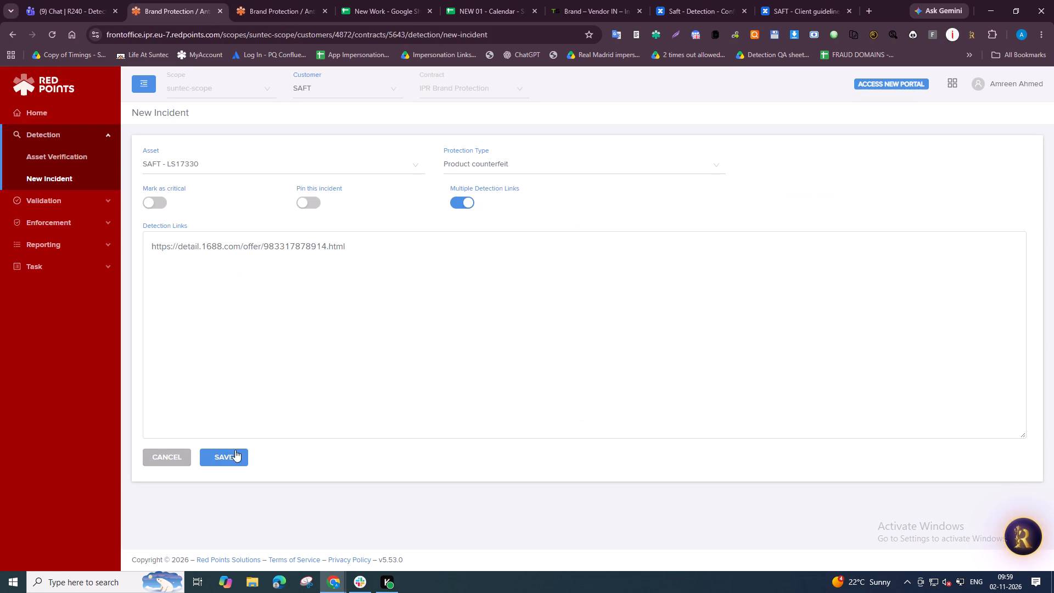
left_click(231, 458)
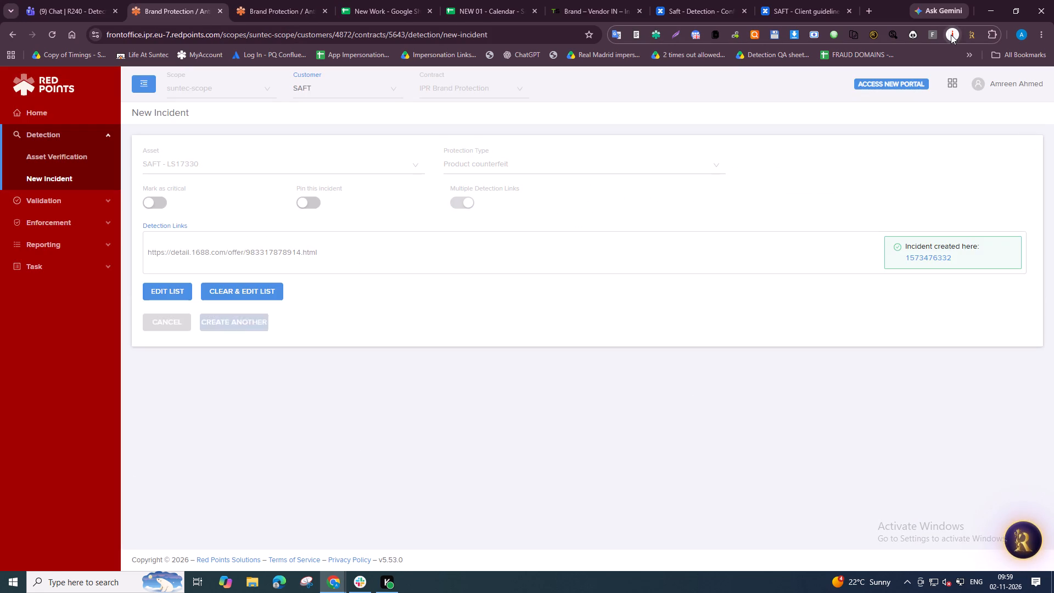
Copy the incident's link status into the New Work sheet, directly below the last Caterpillar entry in the Links column.
left_click(954, 35)
left_click(962, 129)
left_click(374, 0)
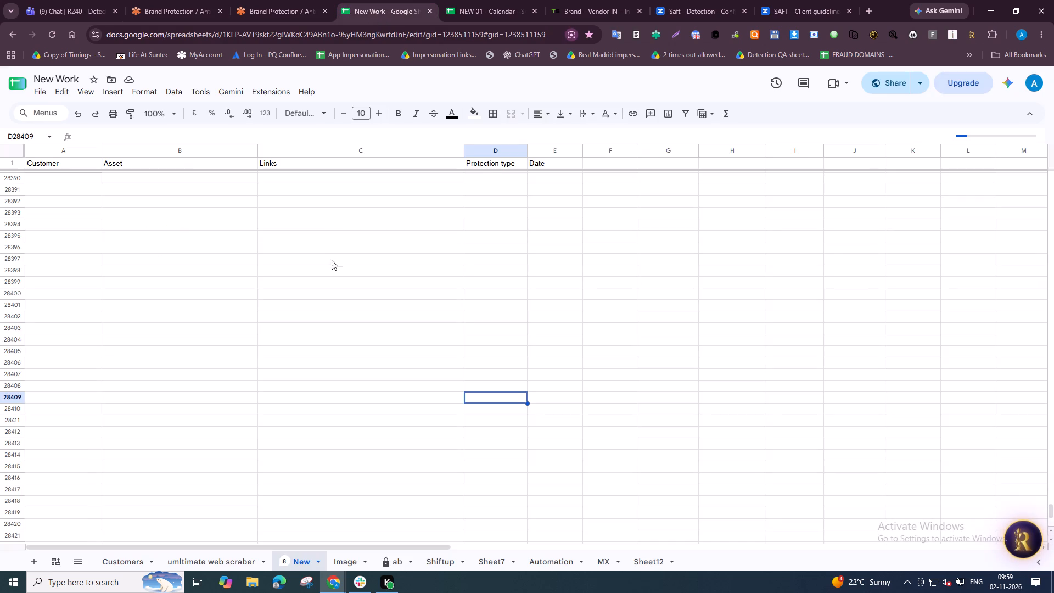
left_click(305, 257)
key("ctrl+Up")
key("Down")
key("ctrl+v")
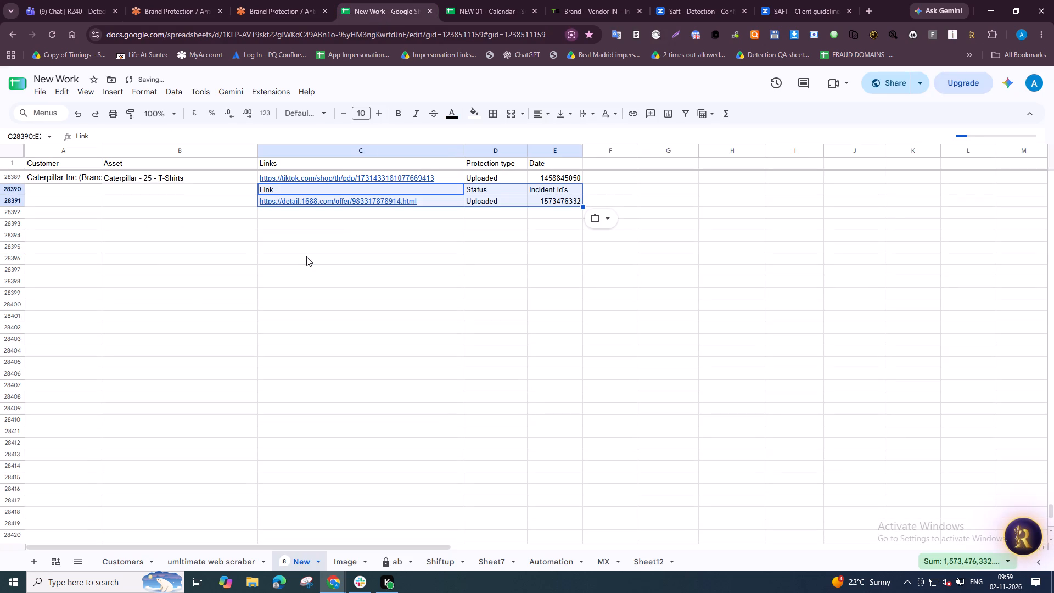
Copy the asset name SAFT - LS17330 from the incident into B28391, beside the logged 1688 link.
left_click(199, 0)
left_click(231, 168, "alt")
left_click(361, 0)
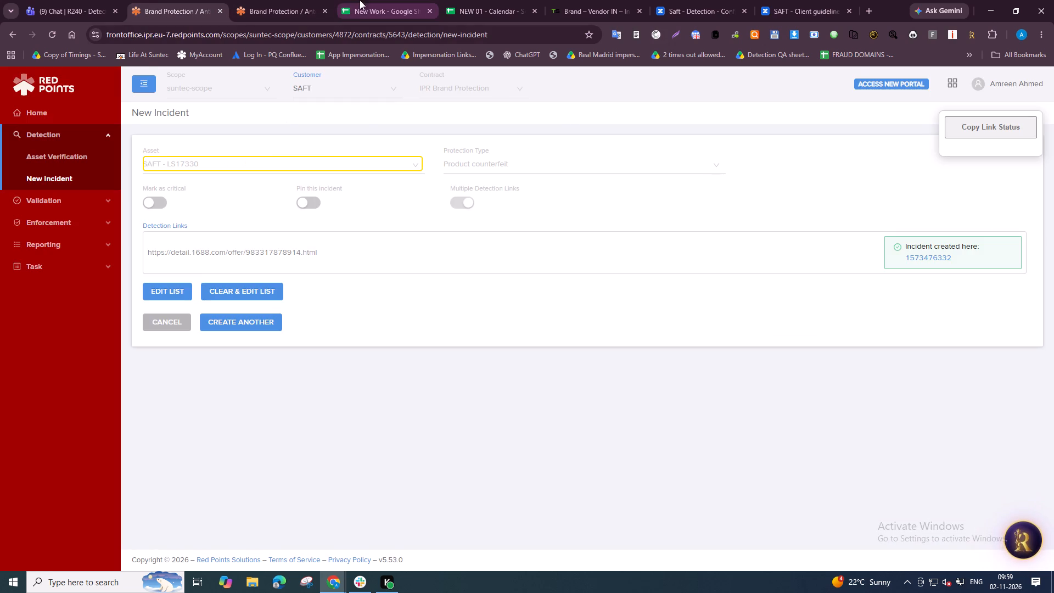
left_click(234, 202)
key("ctrl+v")
left_click(307, 249)
Close the processed listing and create a SAFT - LS17330 incident from the Saft Shuaifude Ls17330 listing's product link, replacing the previous link.
key("alt+Tab")
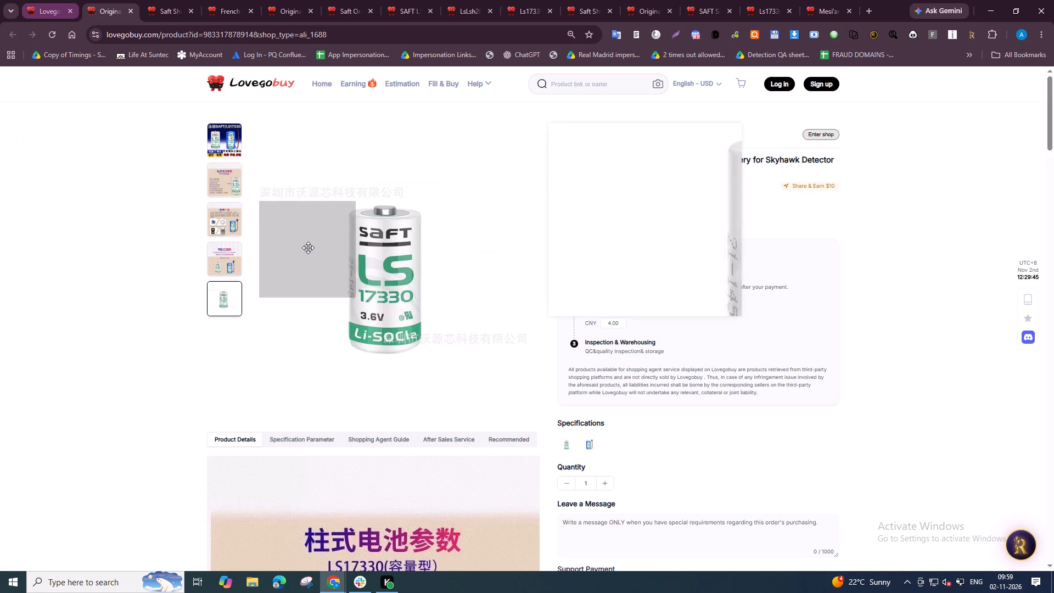
key("ctrl+w")
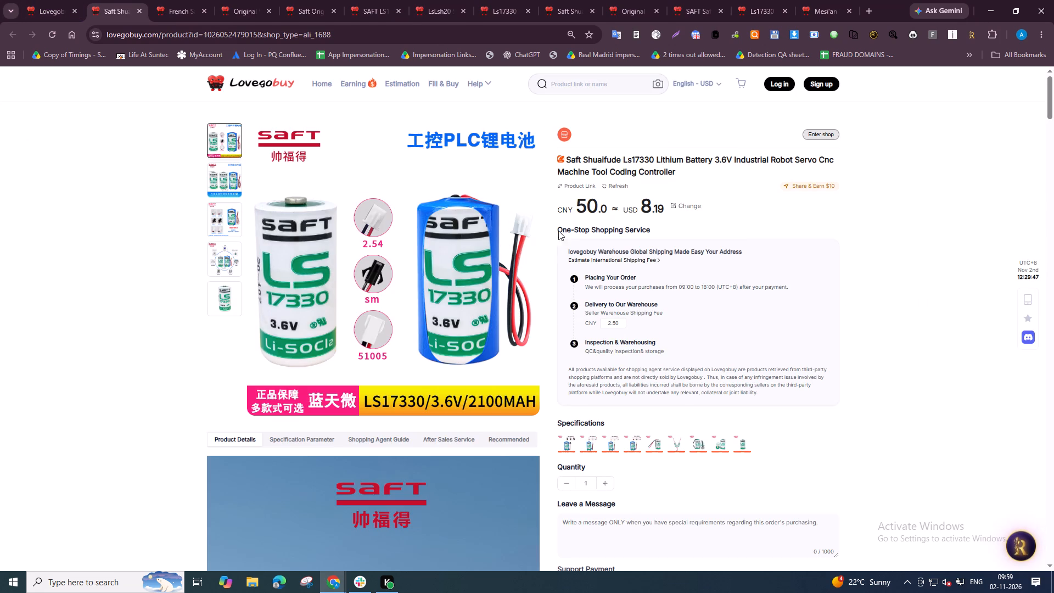
right_click(570, 183)
left_click(601, 297)
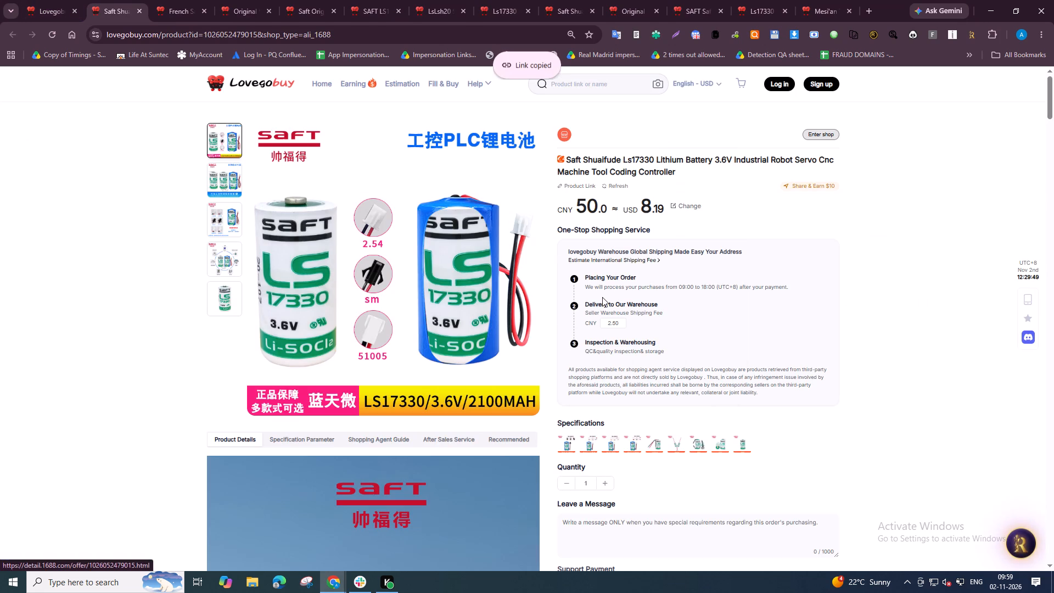
key("alt+Tab")
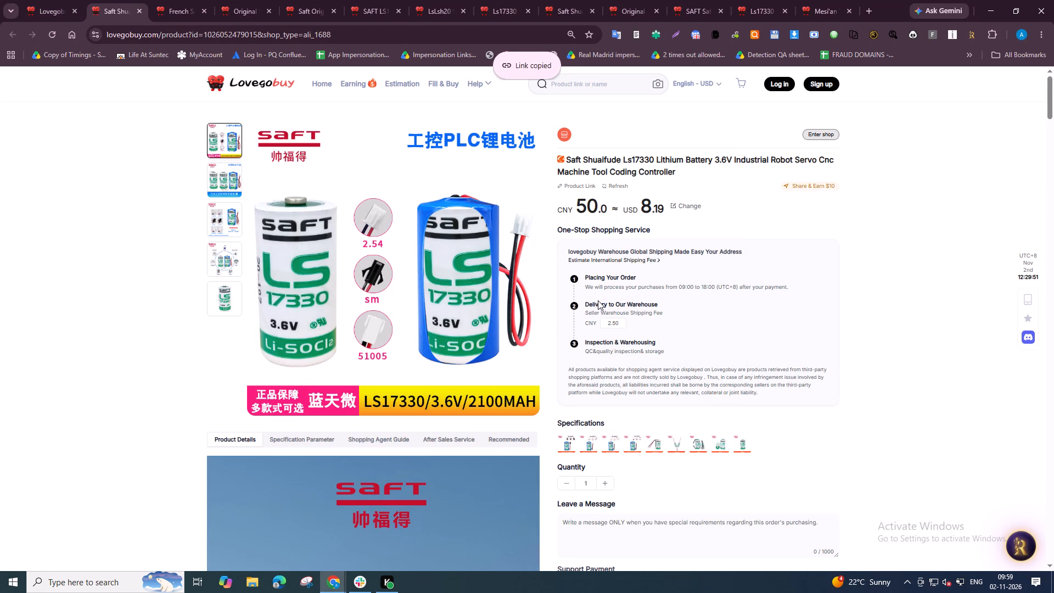
left_click(185, 0)
left_click(250, 290)
left_click(252, 285)
key("ctrl+v")
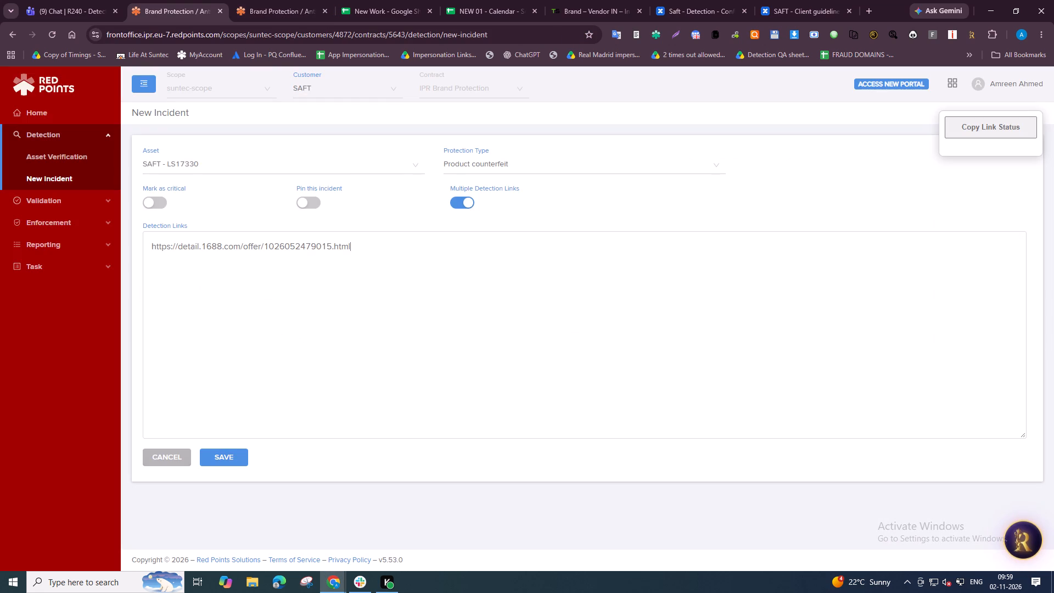
left_click(233, 454)
Copy the new incident's link status into the sheet and move its link row up to row 28392, below the first SAFT entry.
left_click(965, 133)
left_click(414, 0)
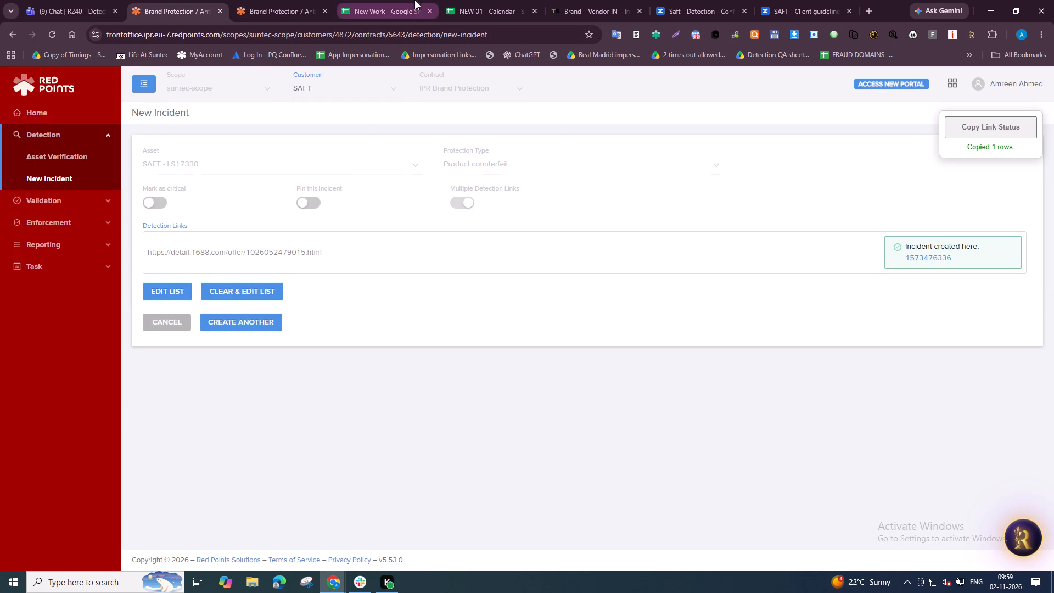
key("ctrl+v")
key("Down")
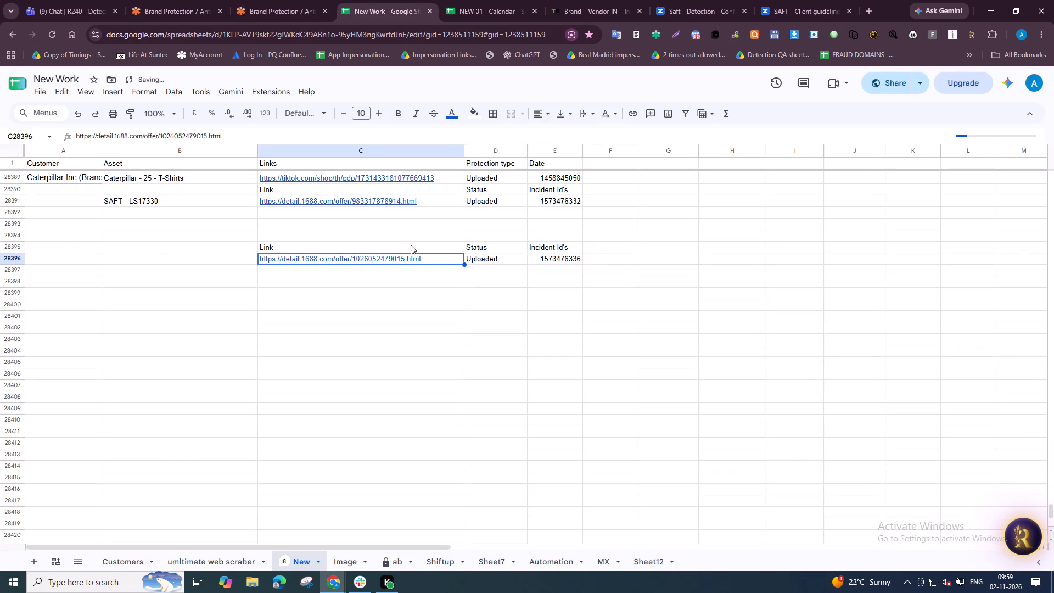
key("ctrl+shift+Right")
key("ctrl+x")
key("ctrl+Up")
key("ctrl+Up")
key("Down")
key("ctrl+v")
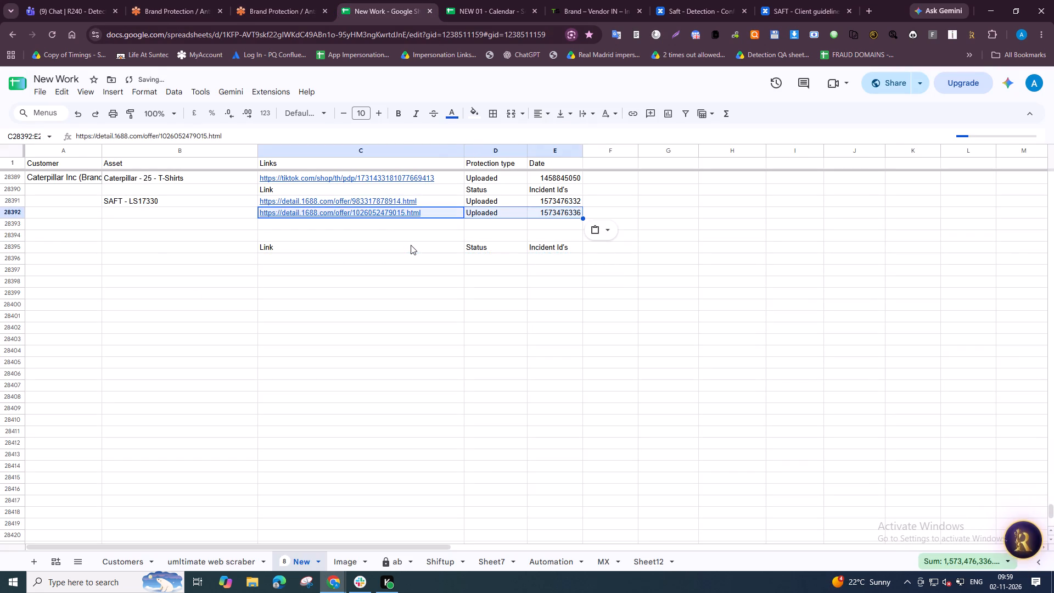
Close the processed listing and copy the product link of the French Saft Ls17330 Detector Gas Alarm listing into C28397.
key("alt+Tab")
key("ctrl+w")
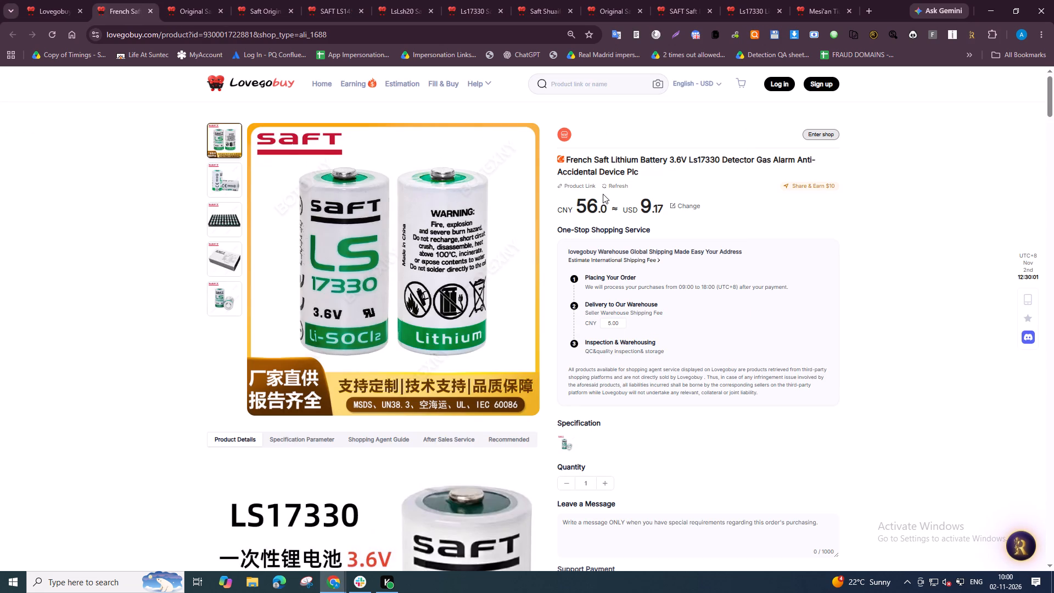
right_click(585, 186)
left_click(635, 299)
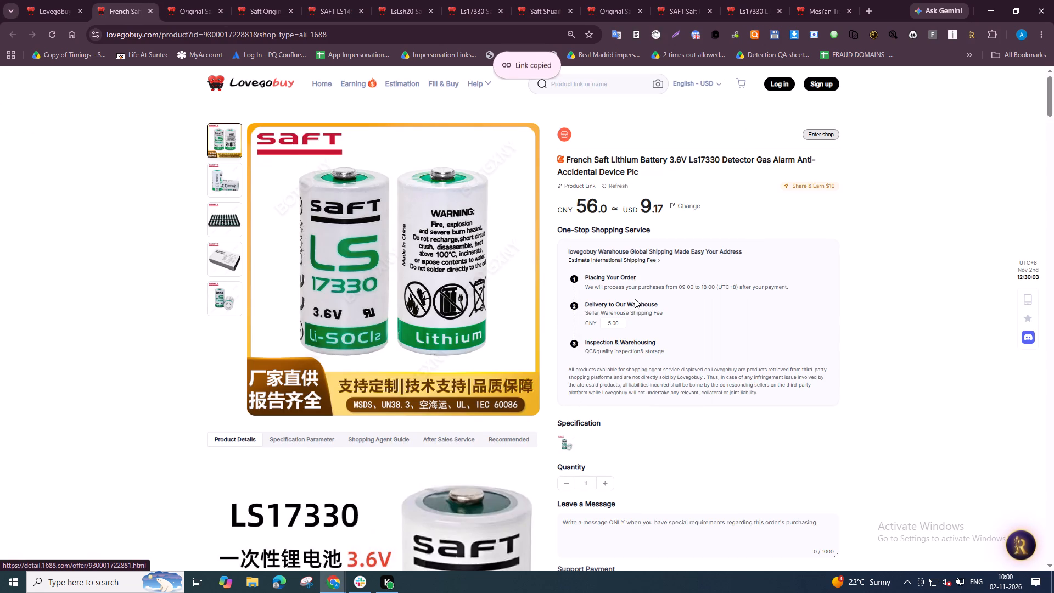
key("alt+Tab")
left_click(405, 276)
key("ctrl+v")
Close that listing and copy the product link of the Original Saft Ls17330 Replaces Er17/33 listing into C28398.
key("alt+Tab")
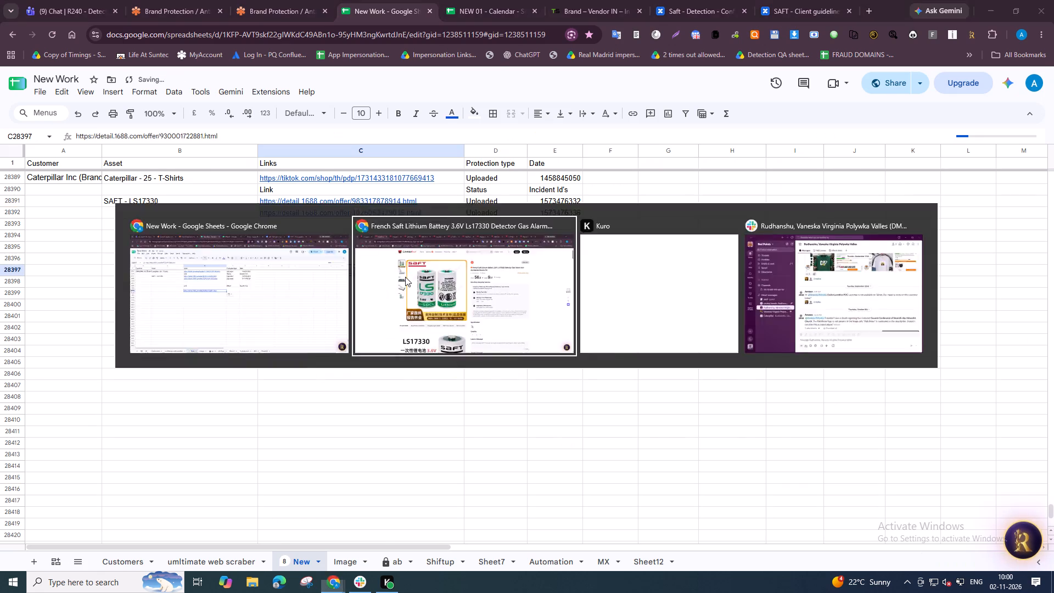
key("ctrl+w")
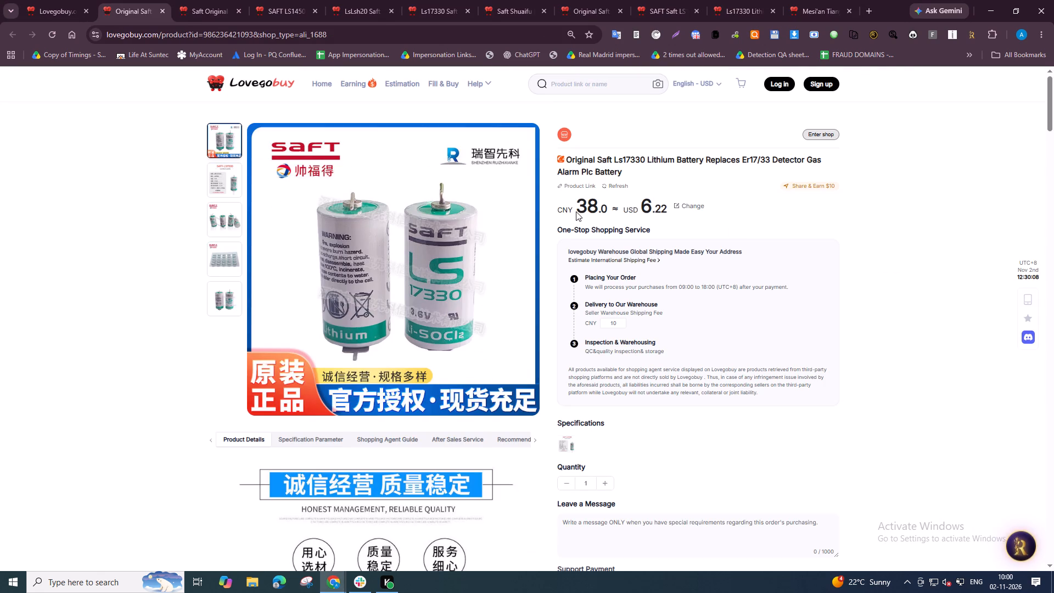
right_click(575, 188)
left_click(616, 307)
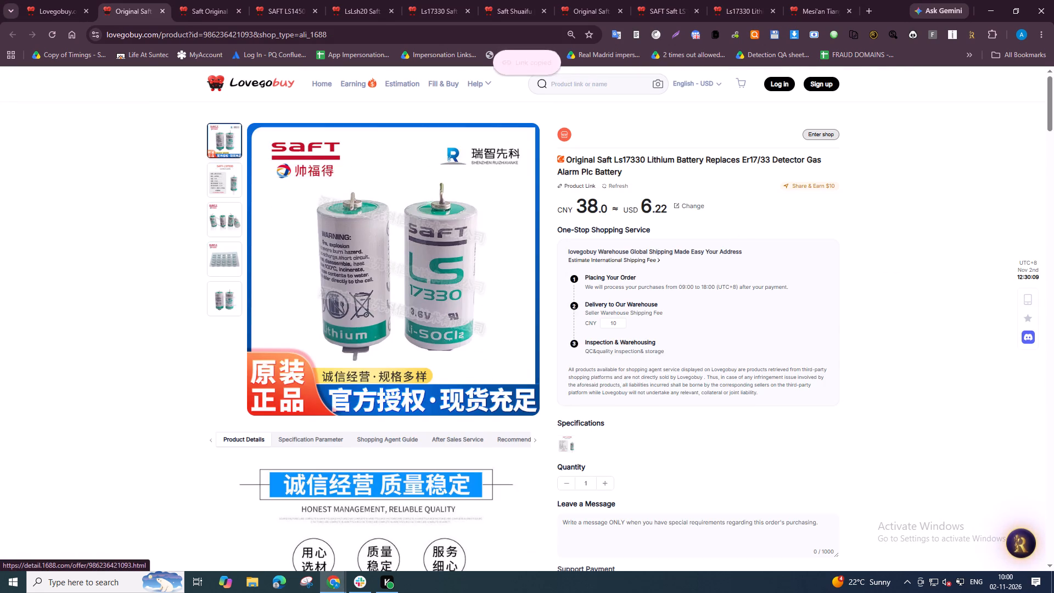
key("alt+Tab")
left_click(394, 287)
key("ctrl+v")
Close the processed listing and copy the Saft Original Genuine Ls17330 Solderable Pin listing's product link into C28400 of New Work.
key("alt+Tab")
key("ctrl+w")
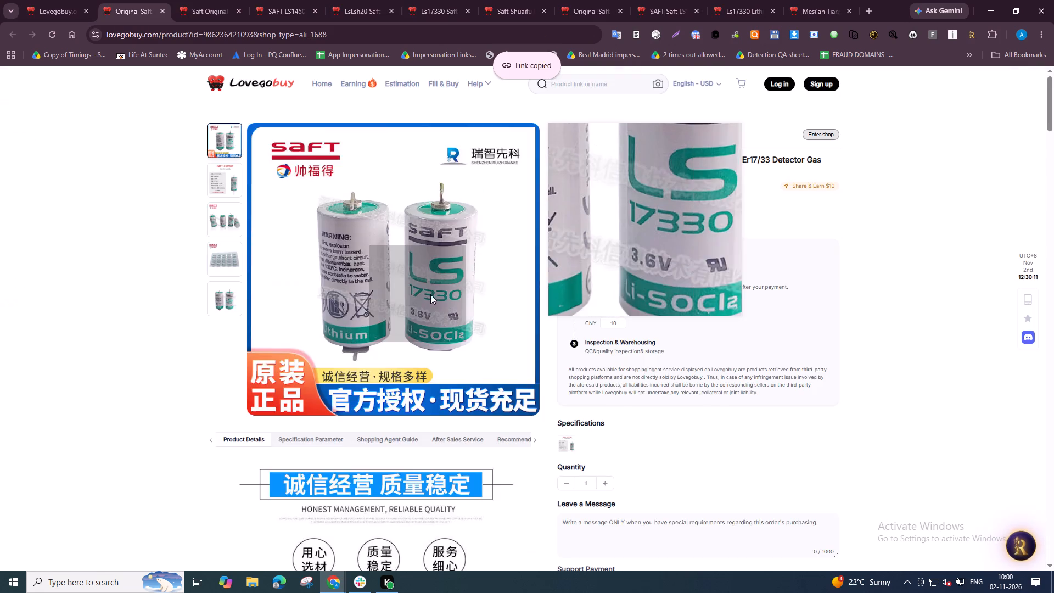
right_click(579, 188)
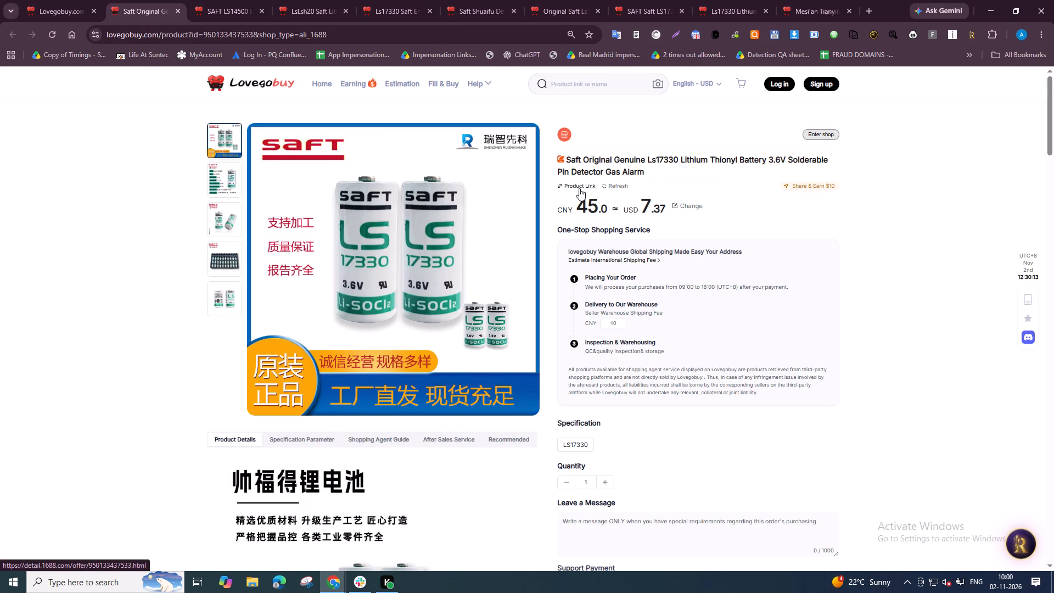
left_click(622, 304)
key("alt+Tab")
left_click(433, 302)
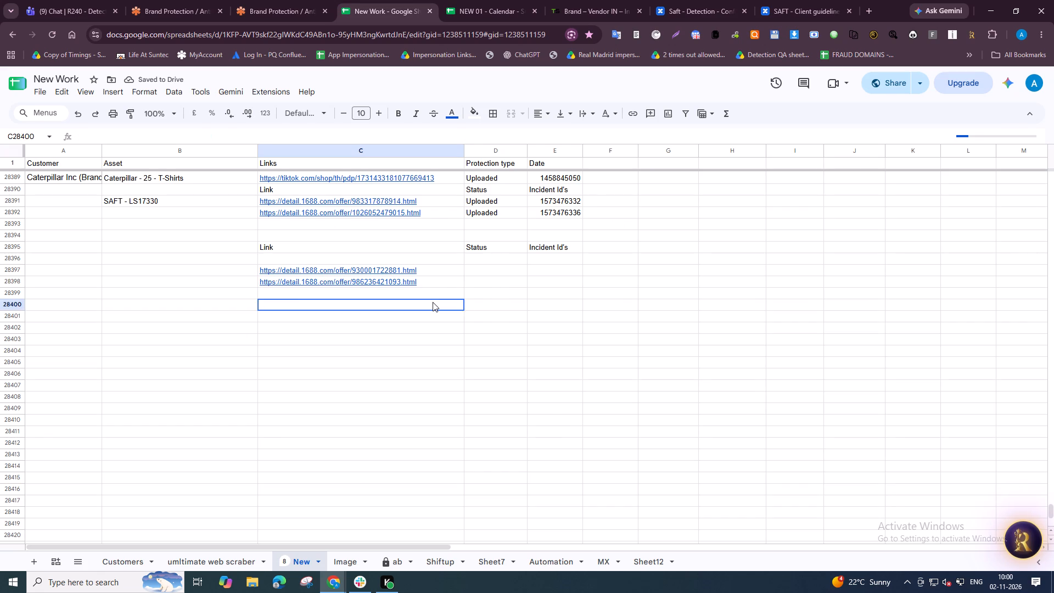
key("ctrl+v")
Close that listing, skip the LS14500 and LsLsh20 listings, and copy the Ls17330 Saft Er17335 Made in France product link into C28399.
key("alt+Tab")
key("ctrl+w")
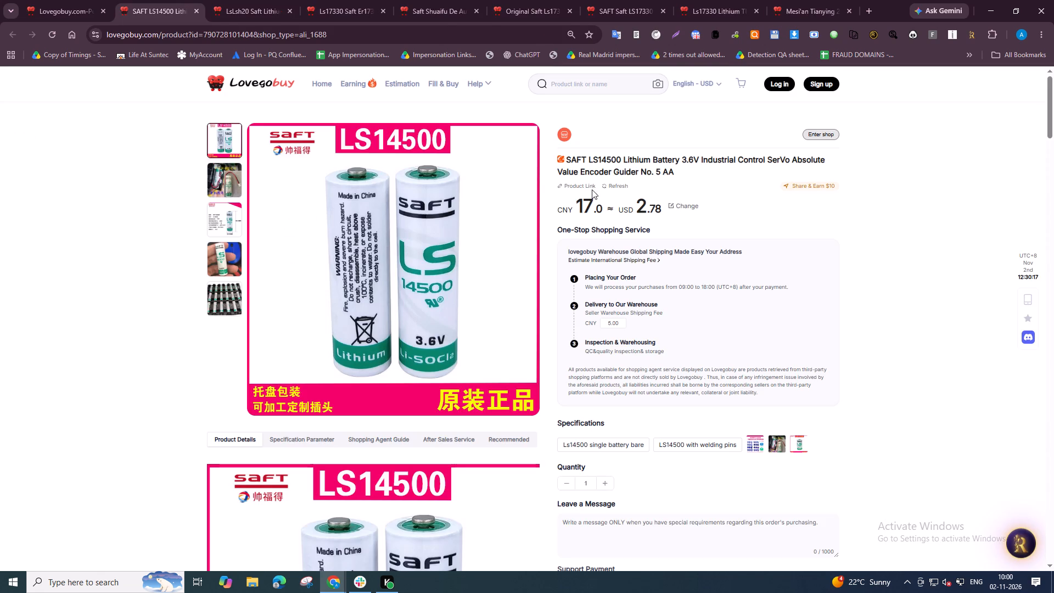
key("ctrl+Tab")
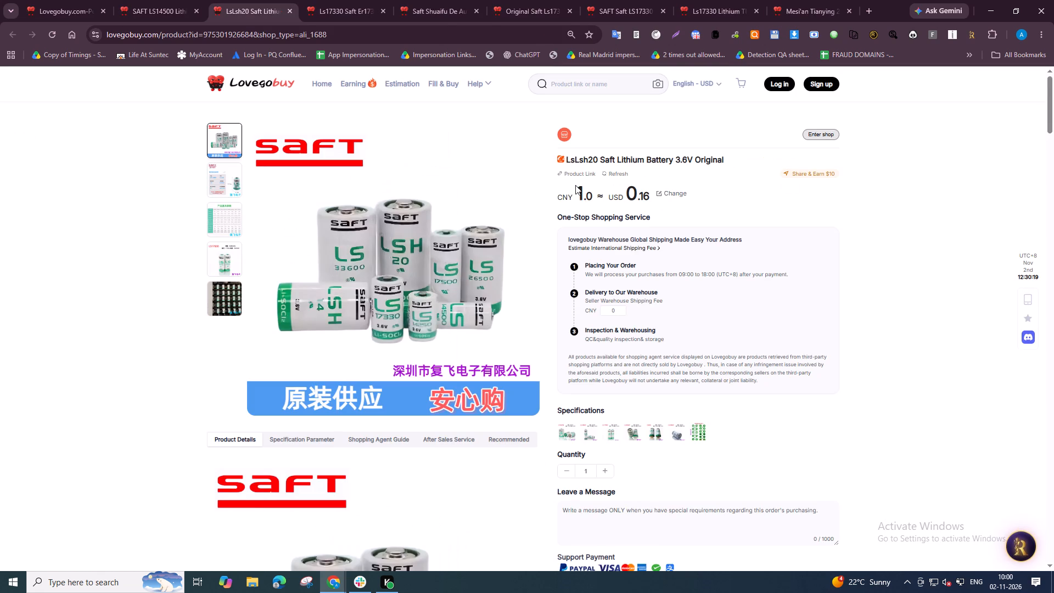
key("ctrl+Tab")
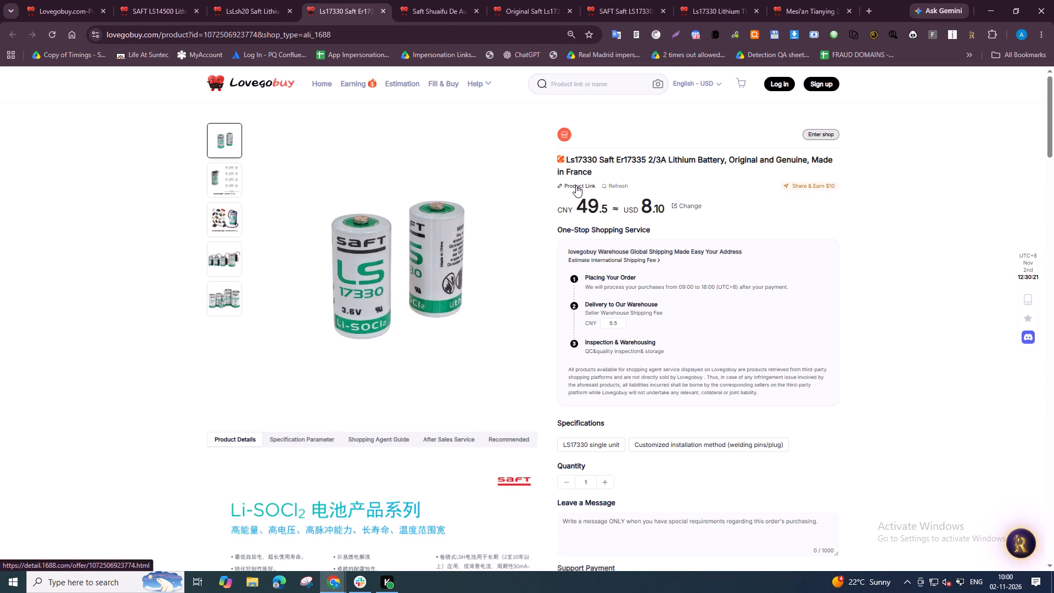
right_click(576, 185)
left_click(606, 296)
key("alt+Tab")
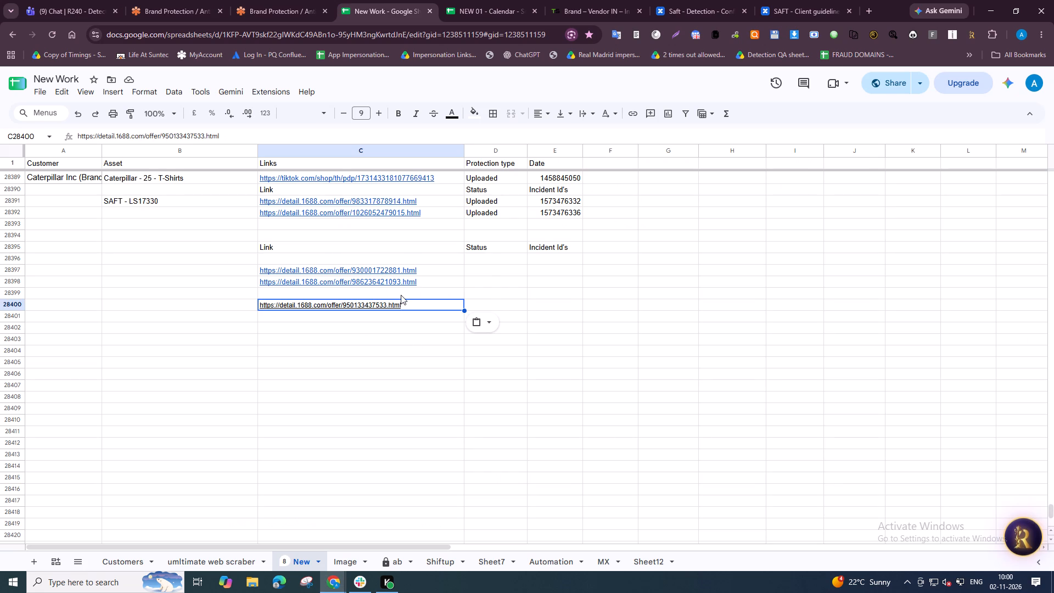
left_click(401, 295)
key("ctrl+v")
Close that listing and copy the Saft Shuaifu De Authorized Ls17330 Gas Detector listing's product link into C28401.
key("alt+Tab")
key("ctrl+w")
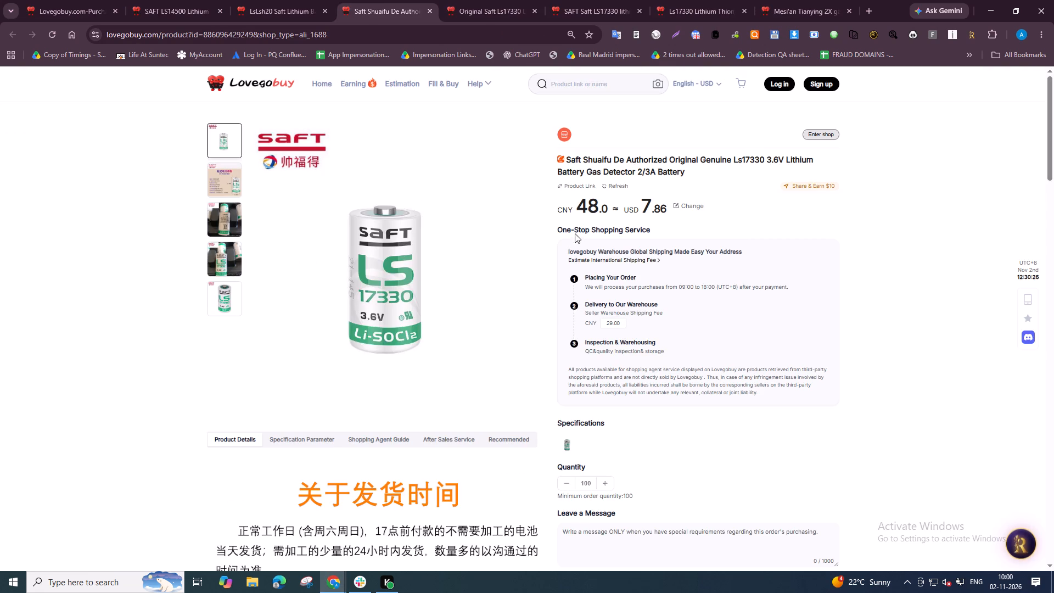
right_click(570, 186)
left_click(614, 295)
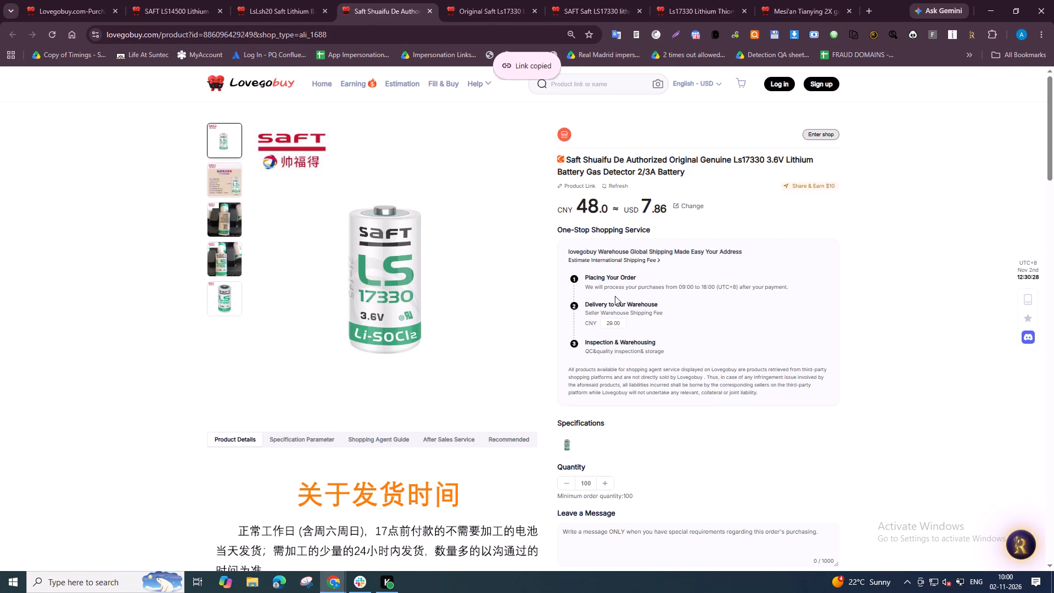
key("alt+Tab")
left_click(384, 311)
key("ctrl+v")
Close that listing and copy the product link of the Original Saft Ls17330 Gas Smoke Detector listing into C28403.
key("alt+Tab")
key("ctrl+w")
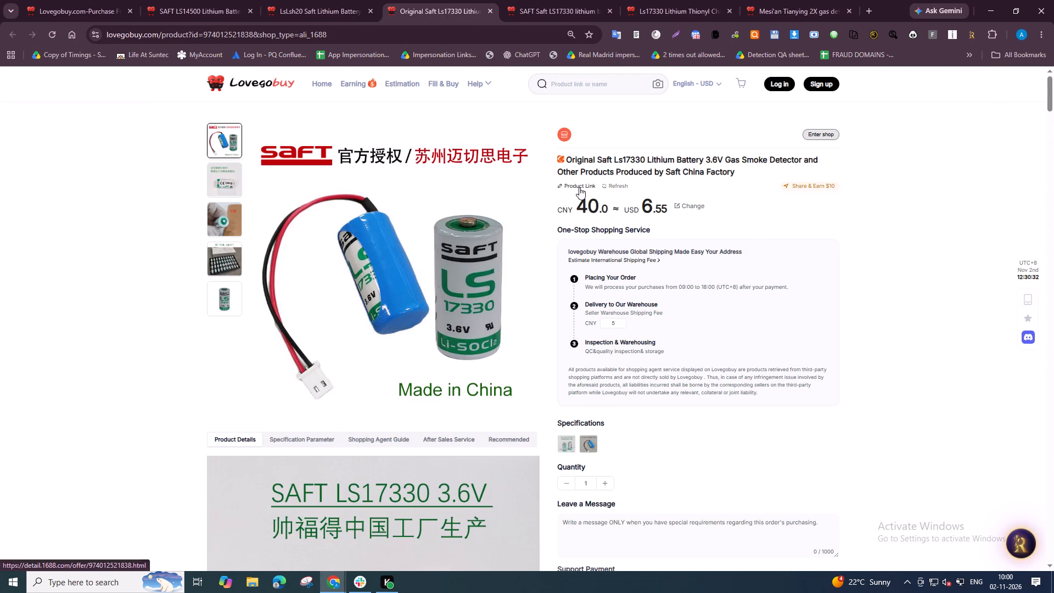
right_click(579, 187)
left_click(617, 303)
key("alt+Tab")
left_click(438, 341)
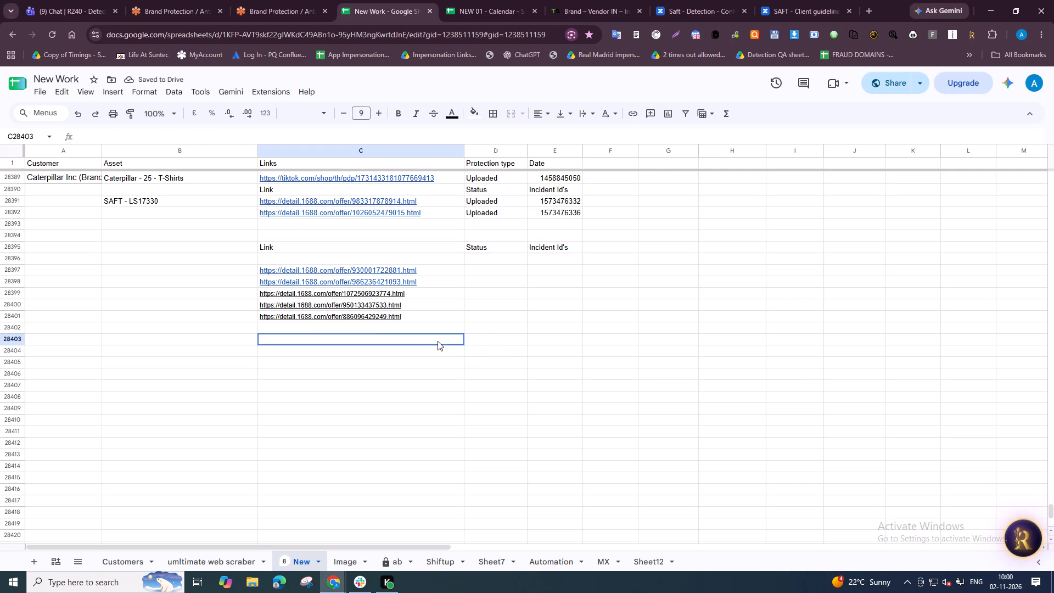
key("ctrl+v")
Close that listing and copy the product link of the SAFT Saft LS17330 cylindrical detector gas alarm listing into C28402.
key("alt+Tab")
key("ctrl+w")
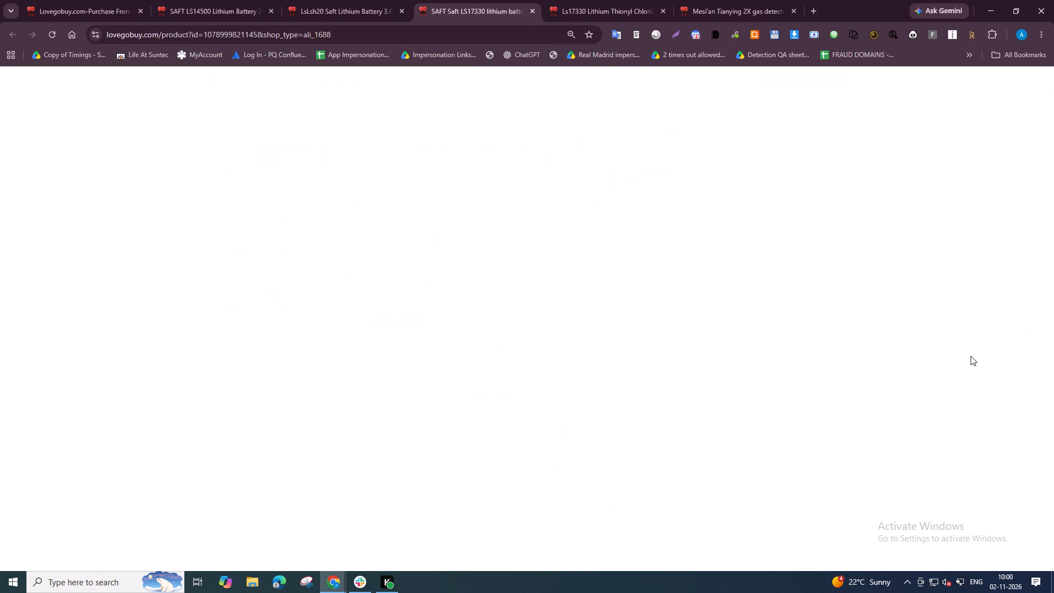
right_click(588, 186)
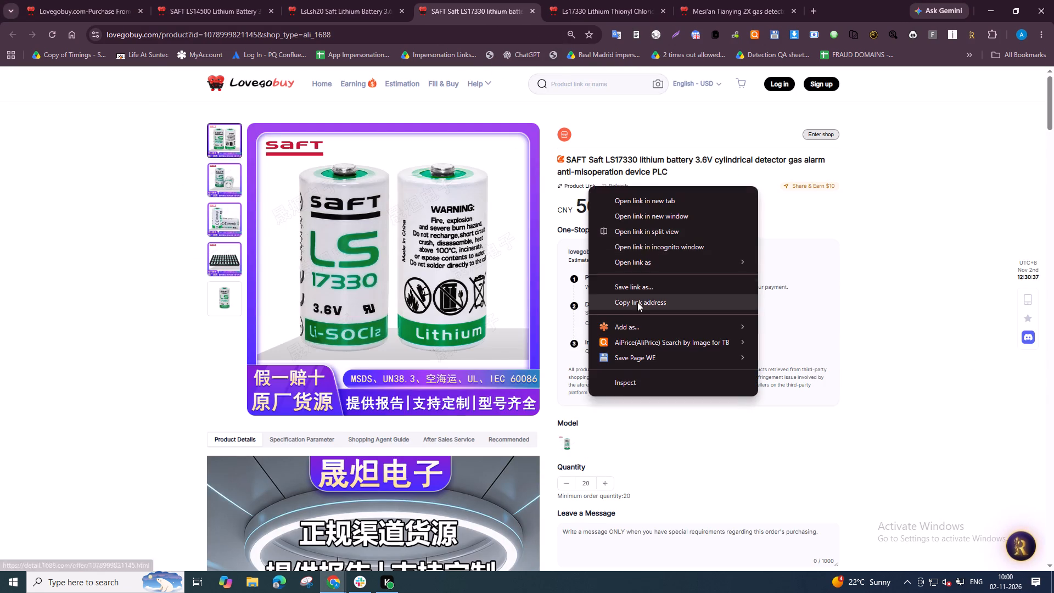
left_click(637, 302)
key("alt+Tab")
left_click(446, 326)
key("ctrl+v")
Close that listing and copy the product link of the Ls17330 Lithium Thionyl Chloride listing into C28405.
key("alt+Tab")
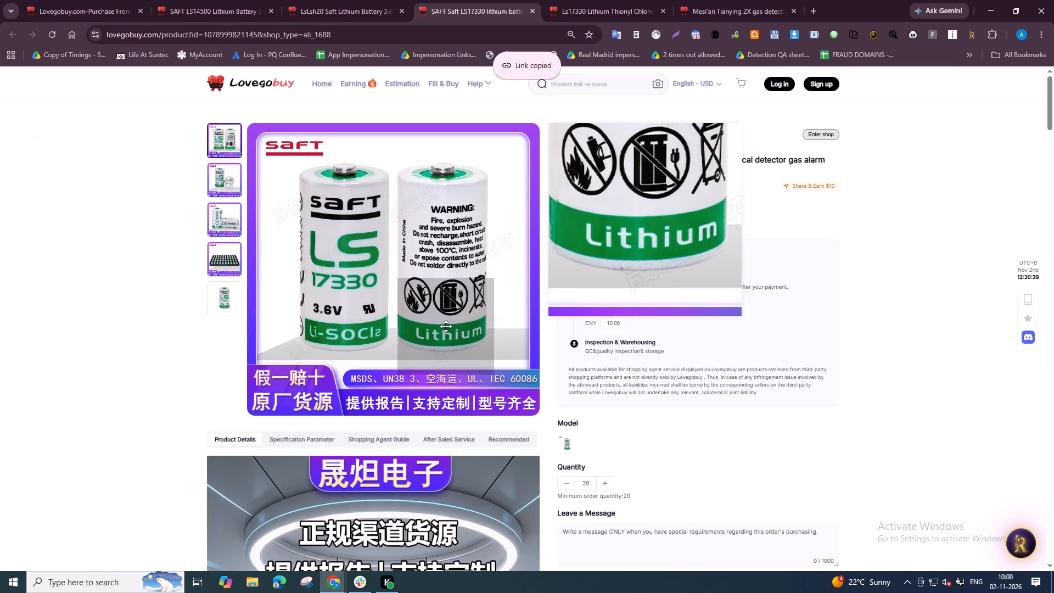
key("ctrl+w")
right_click(580, 186)
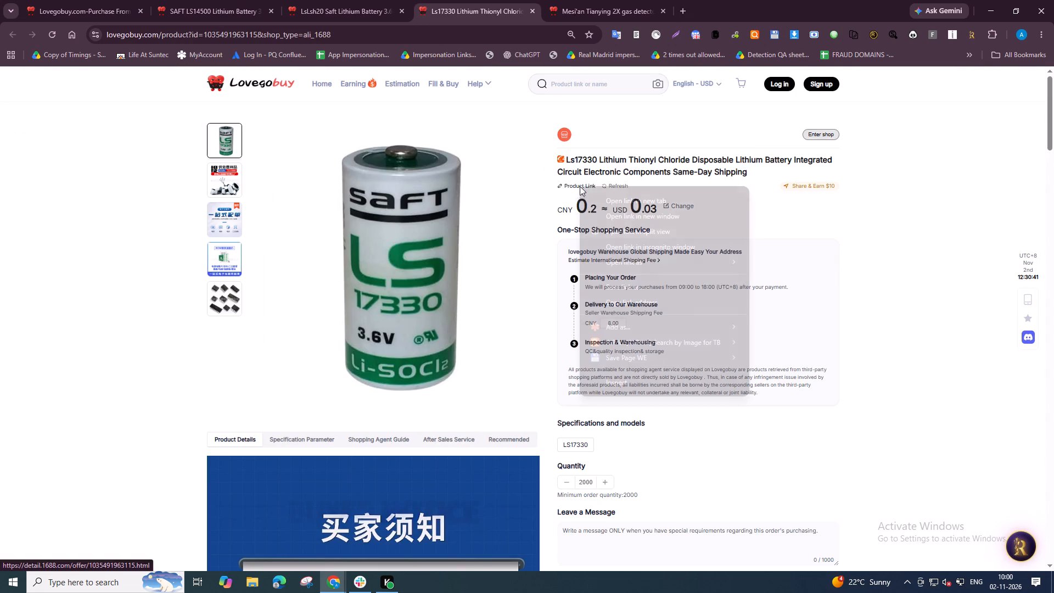
left_click(616, 306)
key("alt+Tab")
left_click(425, 363)
key("ctrl+v")
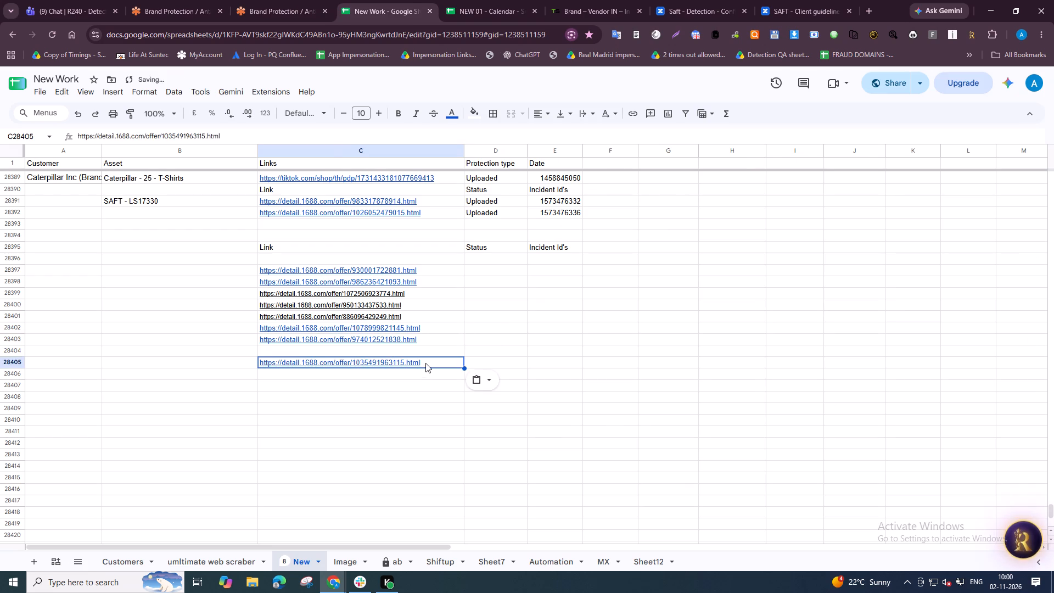
Close that listing, check the Mesi'an Tianying 2X gas detector listing's photos, and copy its product link into C28404.
key("alt+Tab")
key("ctrl+w")
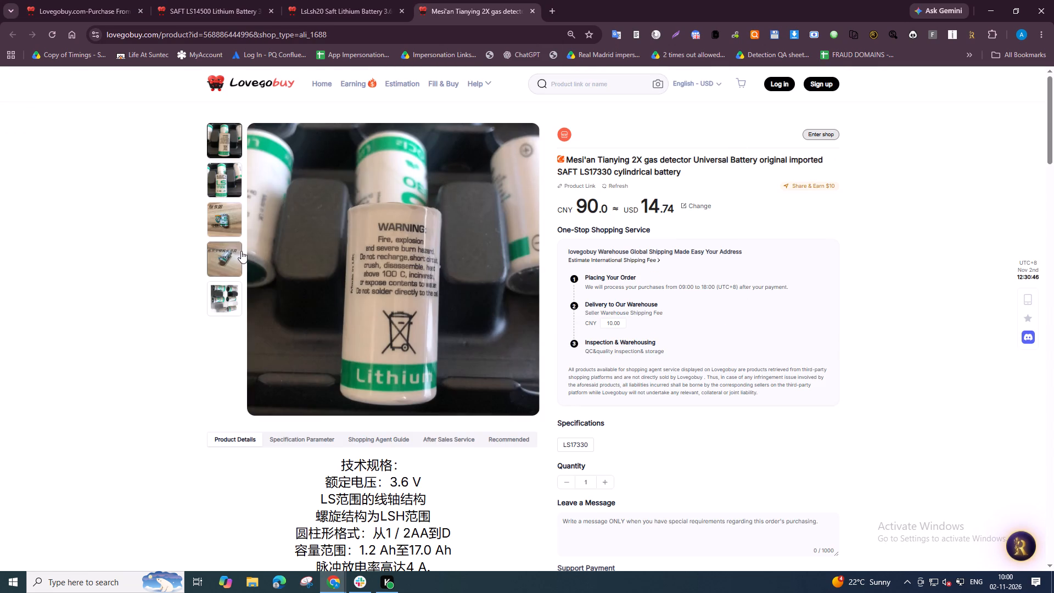
left_click(223, 272)
left_click(227, 298)
left_click(225, 256)
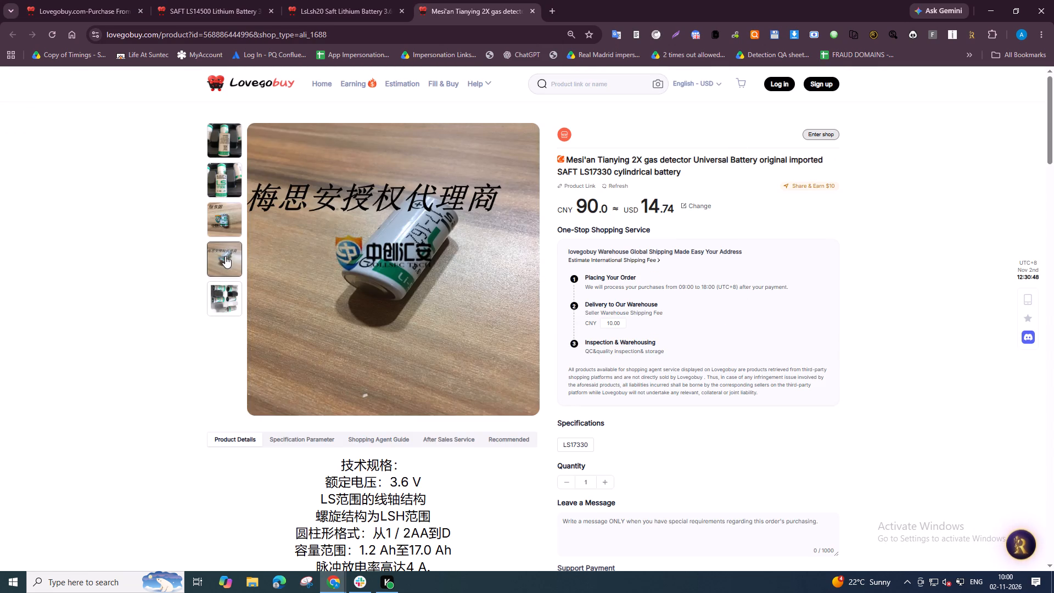
left_click(229, 217)
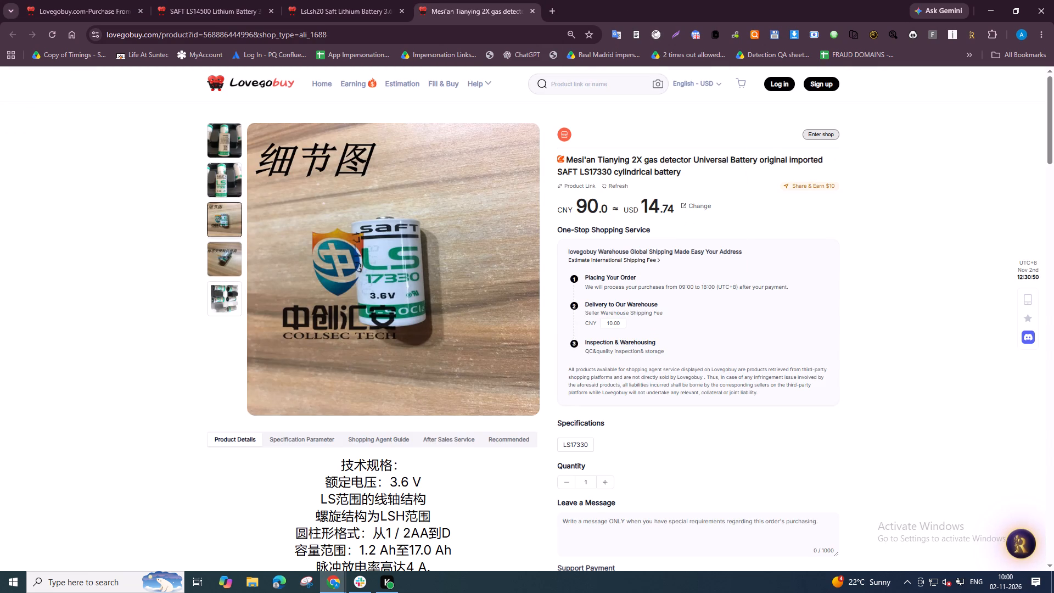
right_click(582, 186)
left_click(618, 300)
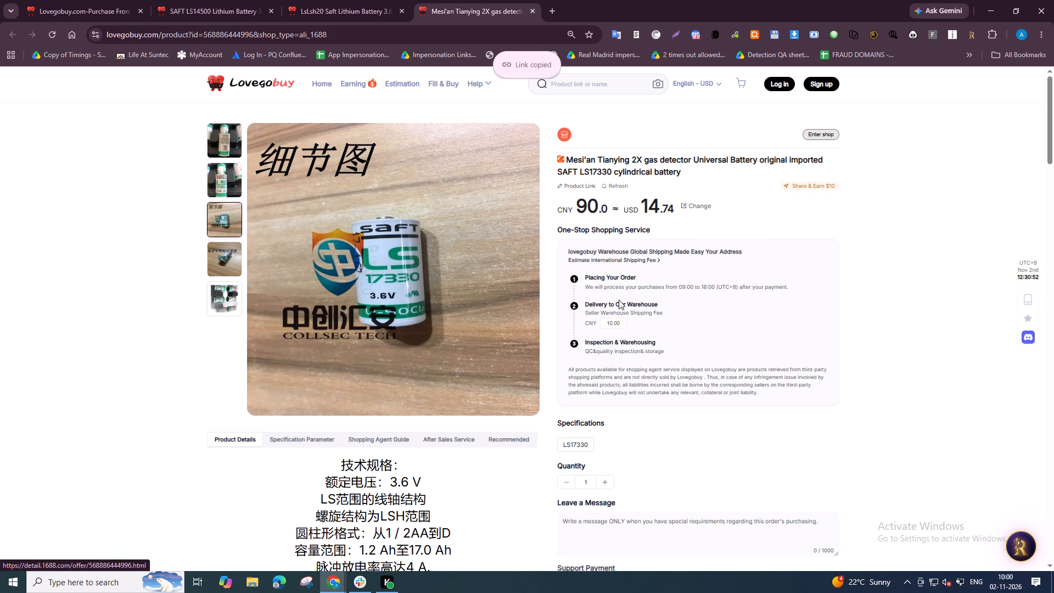
key("alt+Tab")
left_click(339, 349)
key("ctrl+v")
Close the processed listing and copy the LsLsh20 Saft Lithium Battery 3.6V Original listing's product link into C28406.
key("alt+Tab")
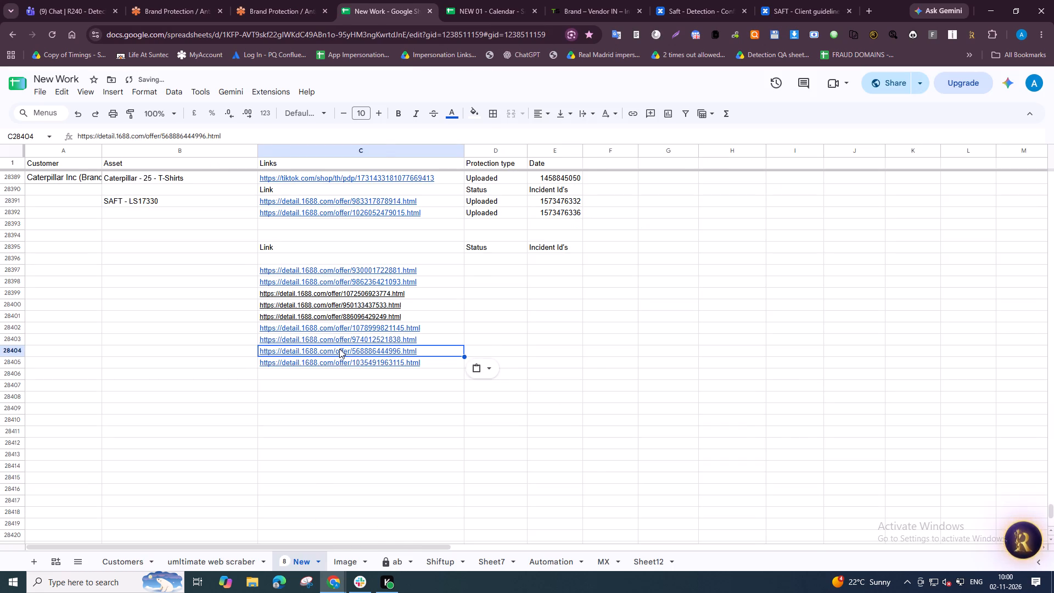
key("ctrl+w")
key("alt+Tab")
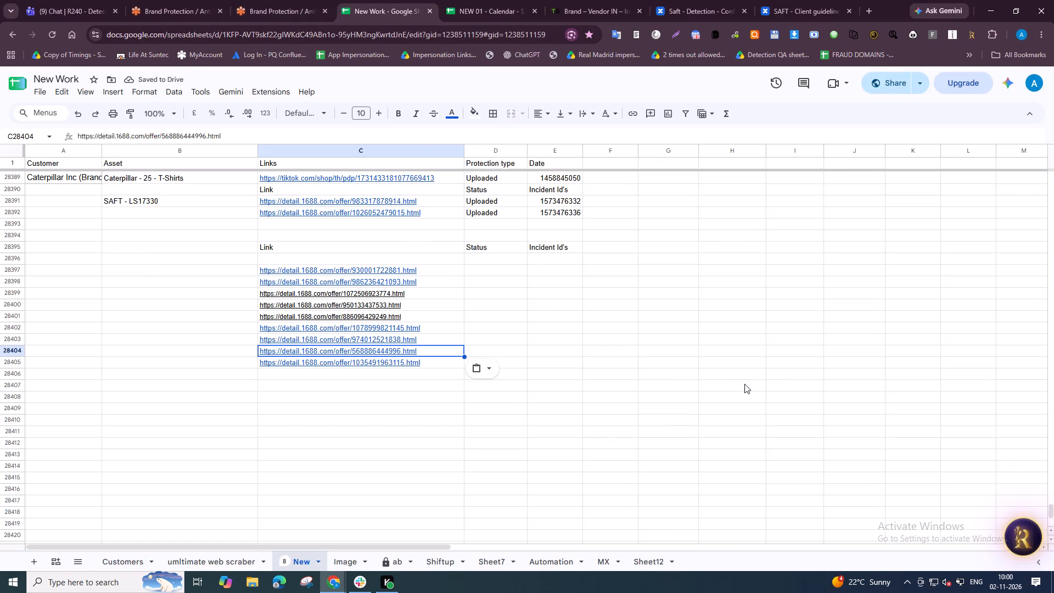
key("alt+Tab")
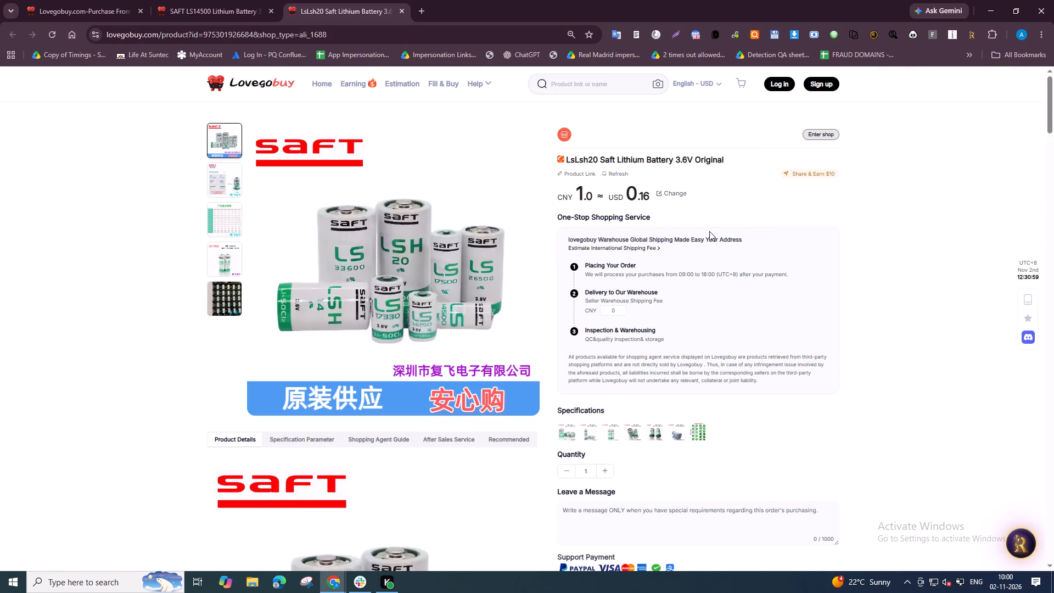
right_click(585, 174)
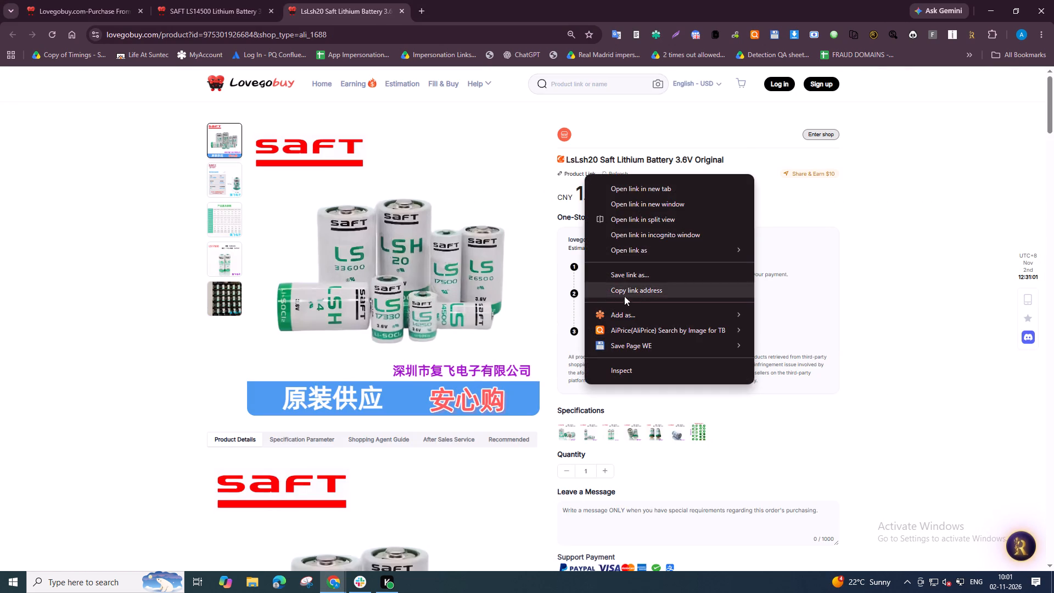
left_click(644, 293)
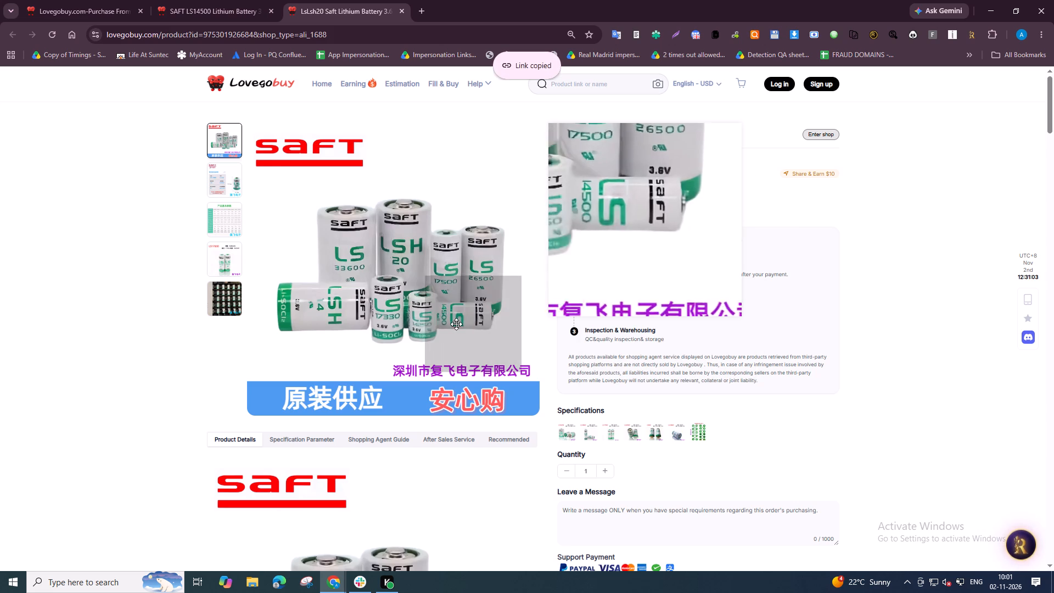
key("alt+Tab")
left_click(400, 374)
key("ctrl+v")
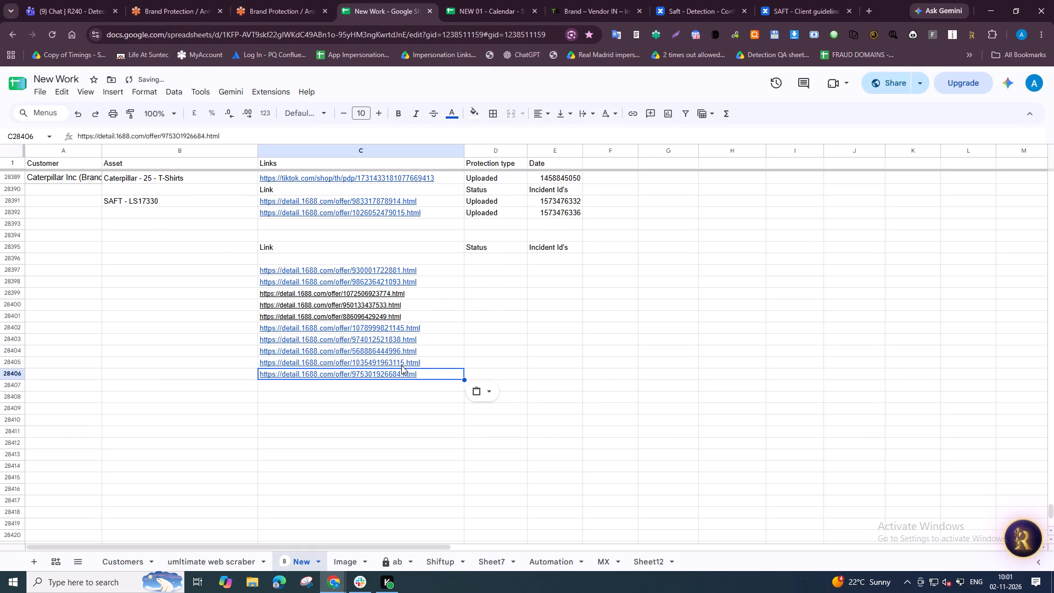
Submit the ten collected links from C28397:C28406 as SAFT - LS17330 product counterfeit incidents in Red Points, replacing the previous link.
key("ctrl+shift+Up")
key("ctrl+c")
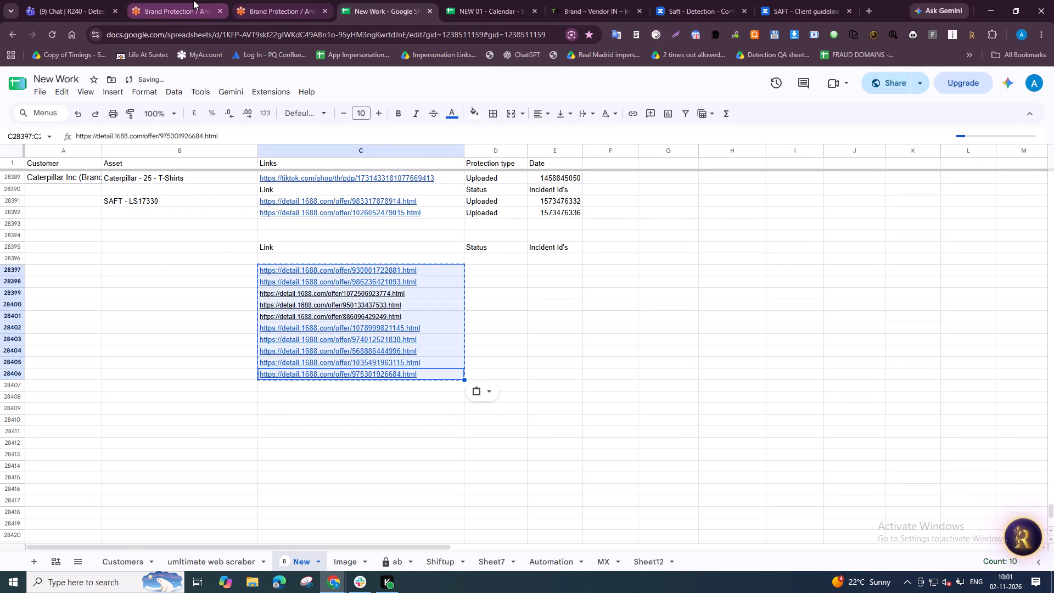
left_click(193, 0)
left_click(266, 288)
left_click(265, 281)
key("ctrl+v")
left_click(230, 456)
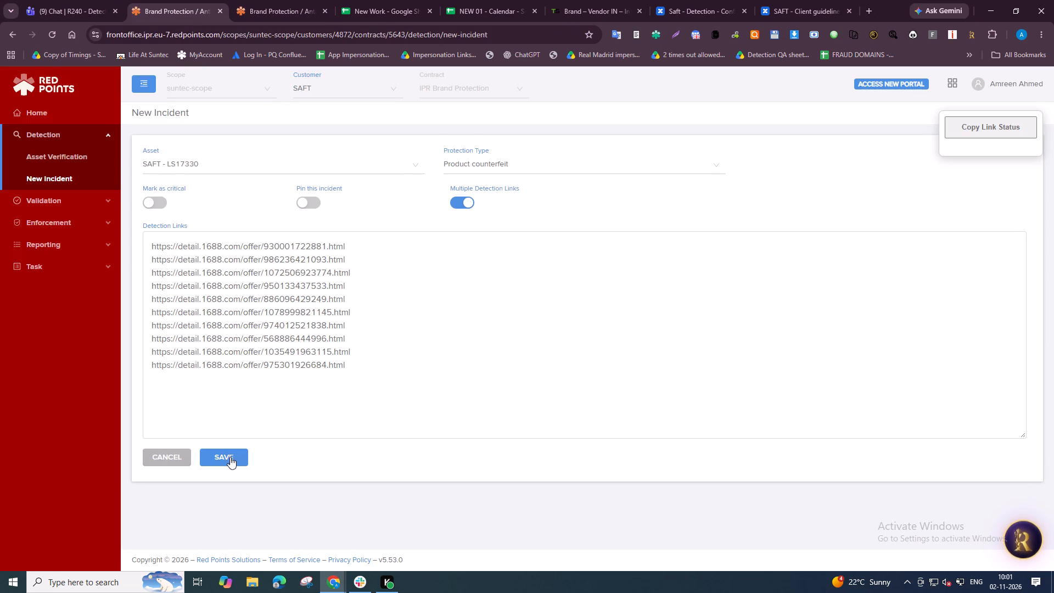
Copy the link status results into the sheet at C28397 and move the ten result rows up to start at C28393.
left_click(989, 130)
left_click(401, 0)
key("ctrl+v")
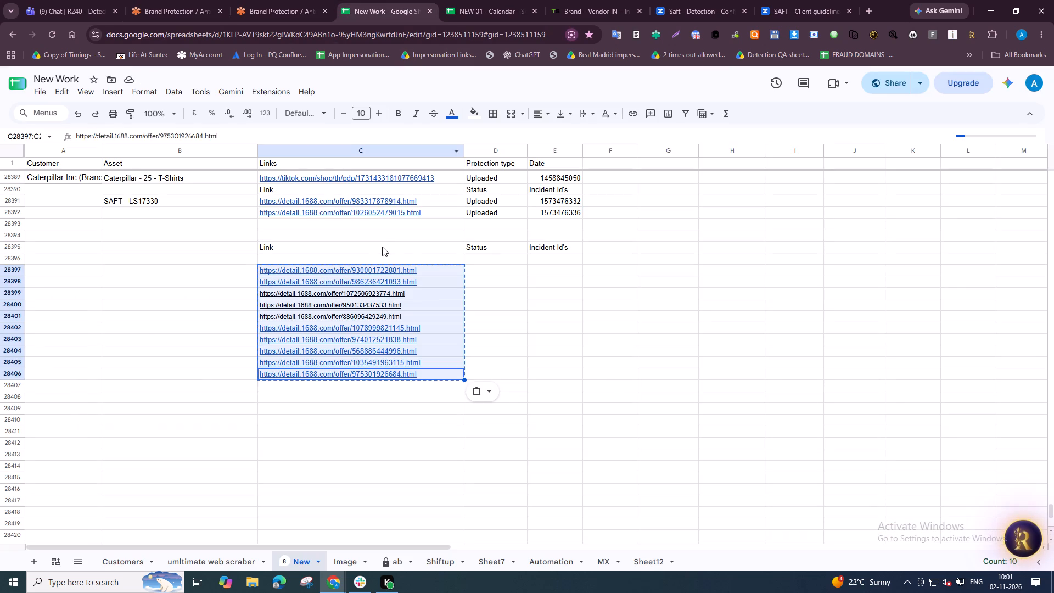
key("Down")
key("ctrl+shift+Down")
key("ctrl+shift+Right")
key("ctrl+x")
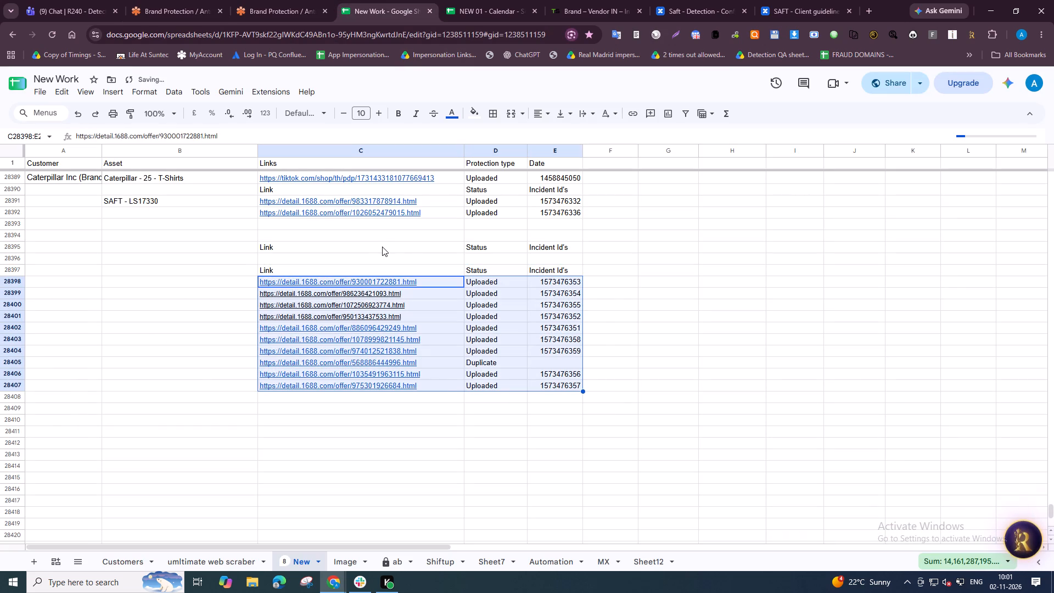
key("Up")
key("Up")
key("Up")
key("Up")
key("Up")
key("ctrl+v")
Fill the SAFT - LS17330 asset name down column B from row 28391 to row 28402.
key("ctrl+Down")
key("Left")
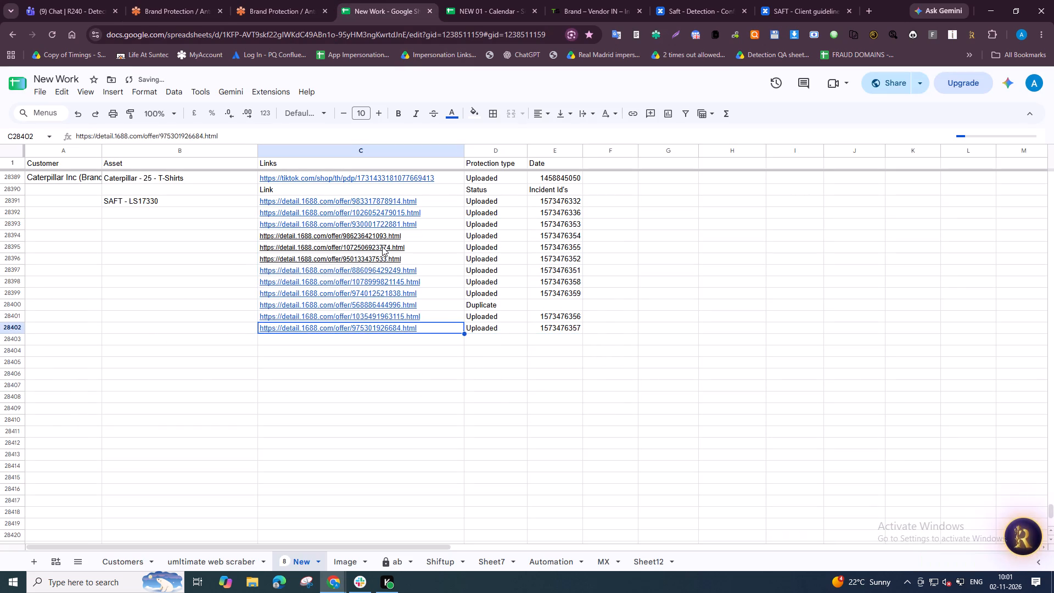
key("ctrl+shift+Up")
key("ctrl+d")
Apply the link formatting of C28391 to the SAFT links below it with Paint format.
left_click(450, 195)
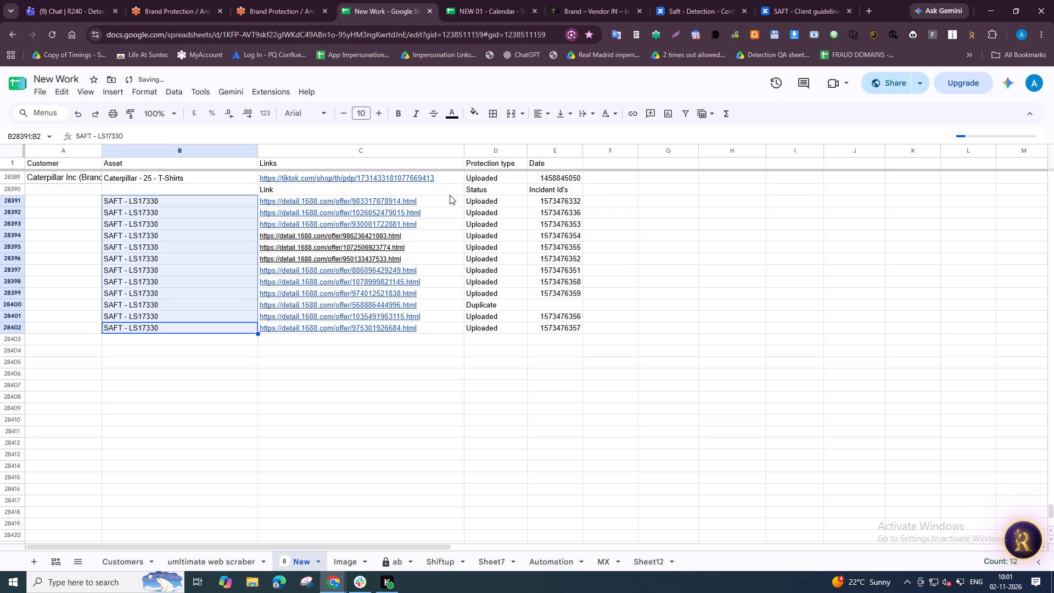
left_click(370, 203)
left_click(127, 113)
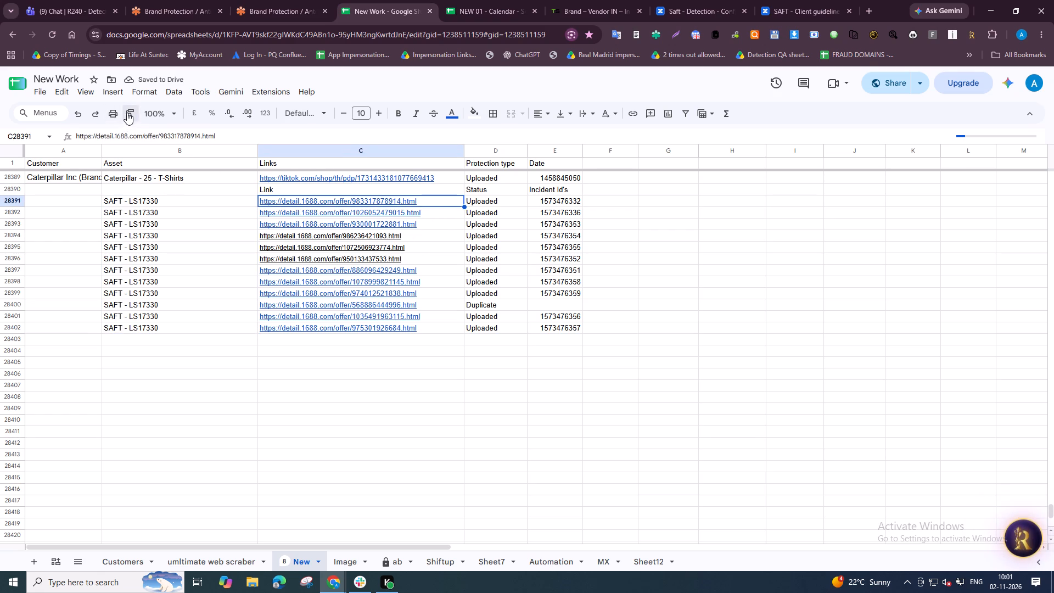
left_click(323, 274, "shift")
left_click(351, 402)
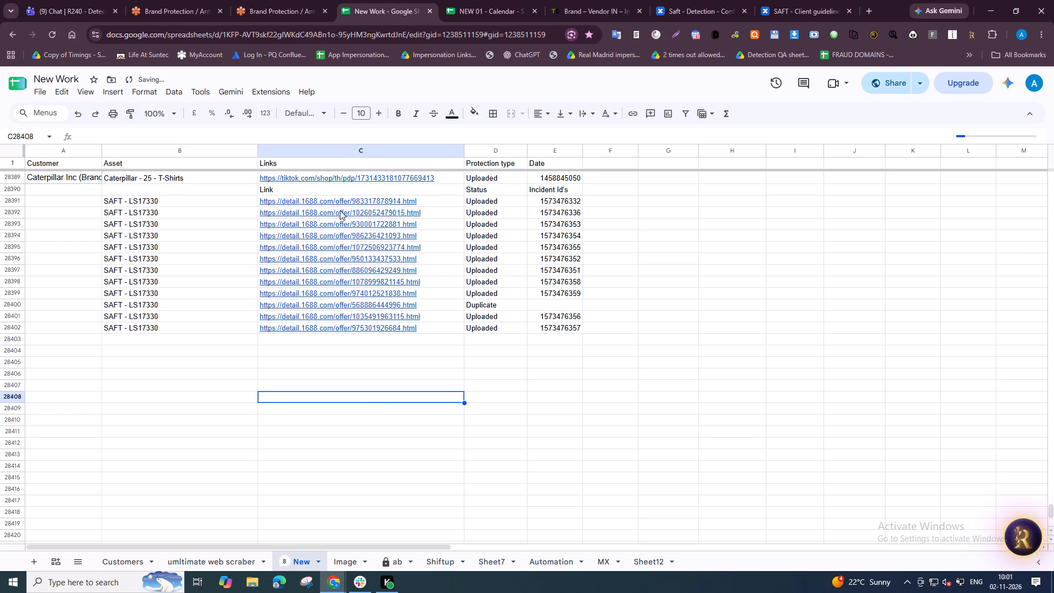
Delete the Link, Status and Incident Id's header labels from row 28390 and return to the listings window.
left_click(338, 189)
key("ctrl+shift+Right")
key("Delete")
key("Down")
key("alt+Tab")
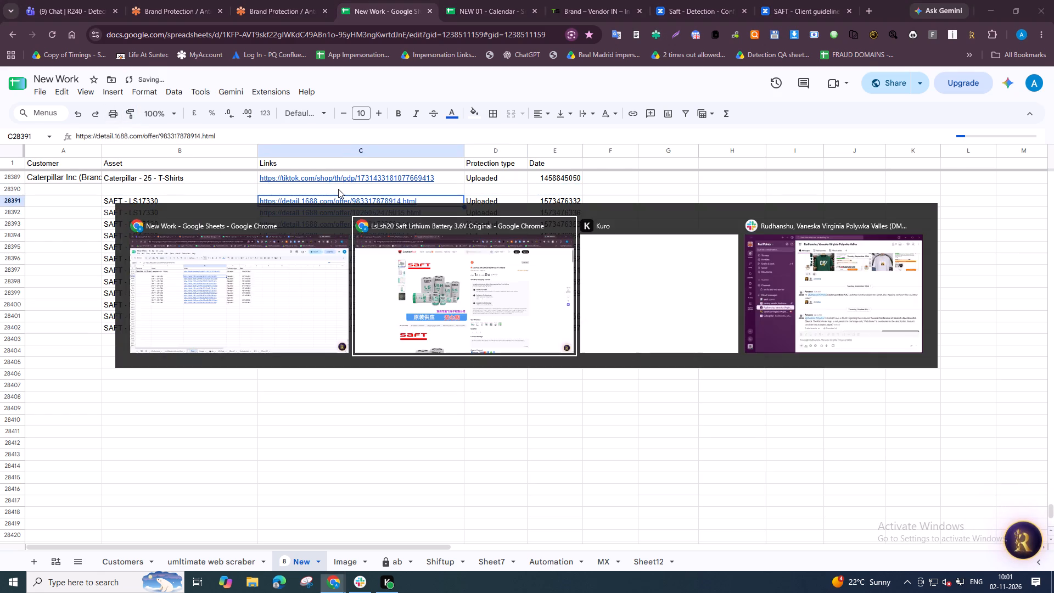
Close the already logged SAFT listing and copy the product link address of the SAFT LS14500 Lithium Battery listing.
key("ctrl+w")
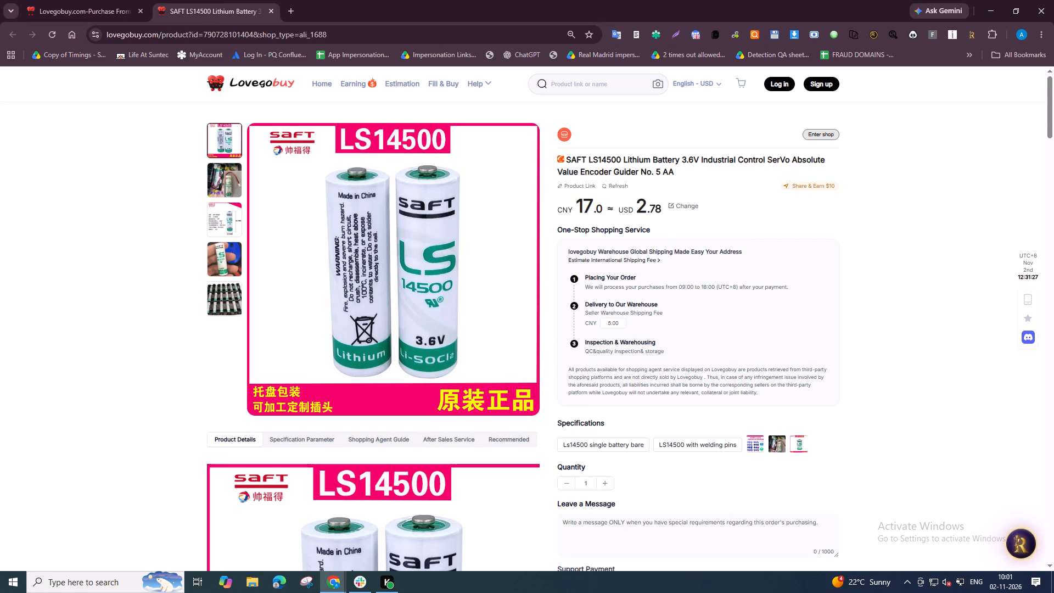
right_click(581, 186)
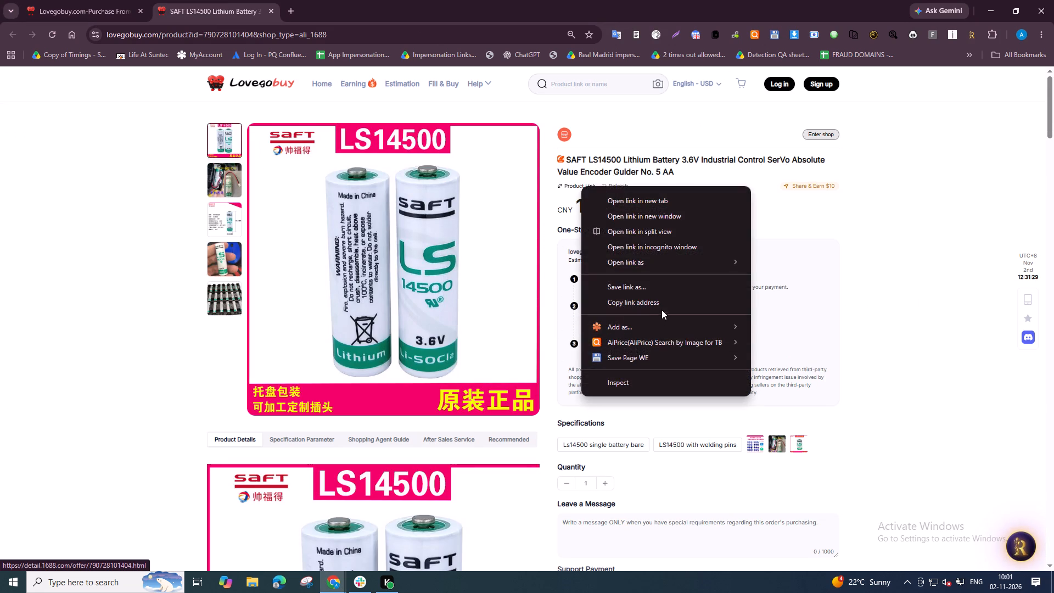
left_click(664, 303)
key("alt+Tab")
left_click(176, 0)
scroll(260, 342, "down", 10)
left_click(272, 484)
left_click_drag(227, 161, 228, 167)
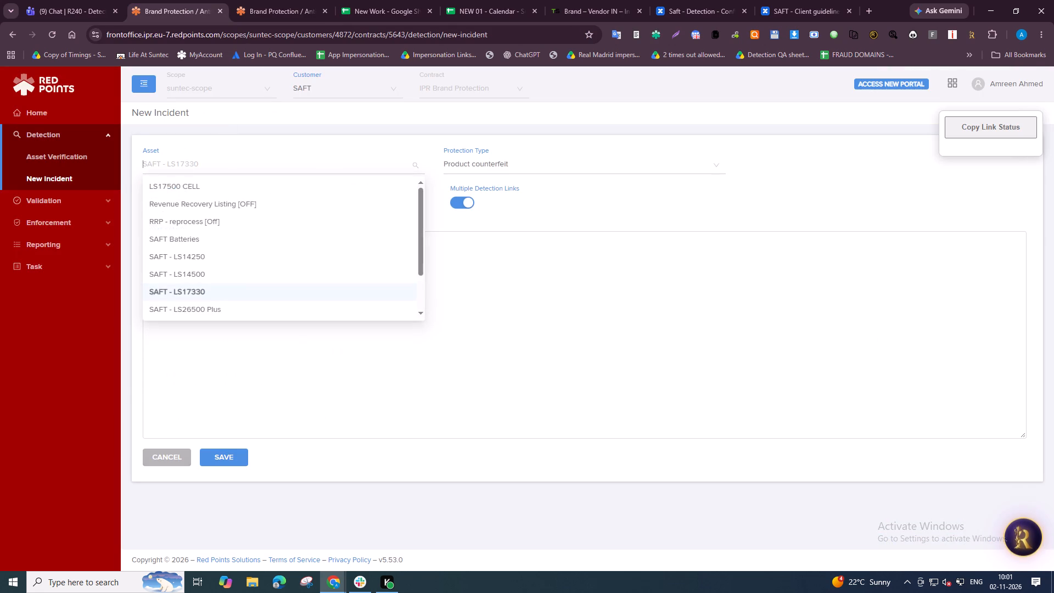
type("145")
left_click(220, 187)
left_click(199, 295)
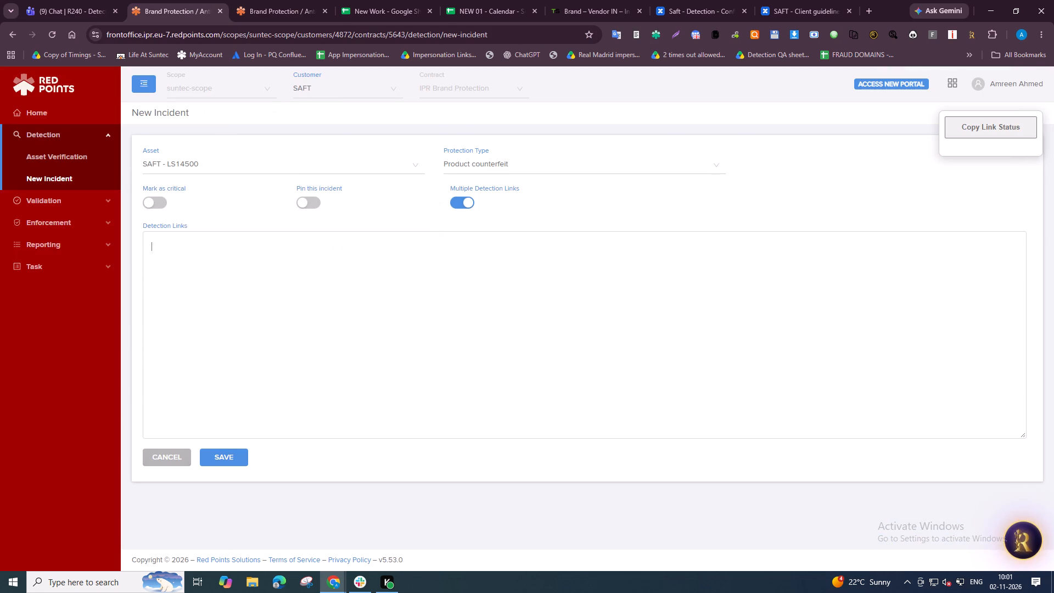
key("ctrl+v")
key("alt+Tab")
key("alt+Tab")
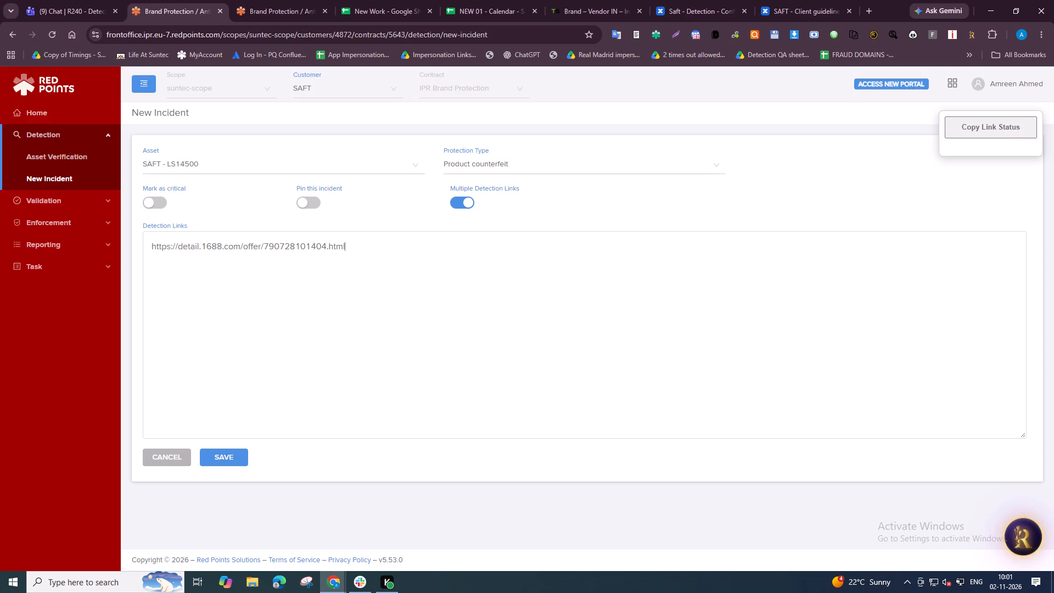
left_click(231, 452)
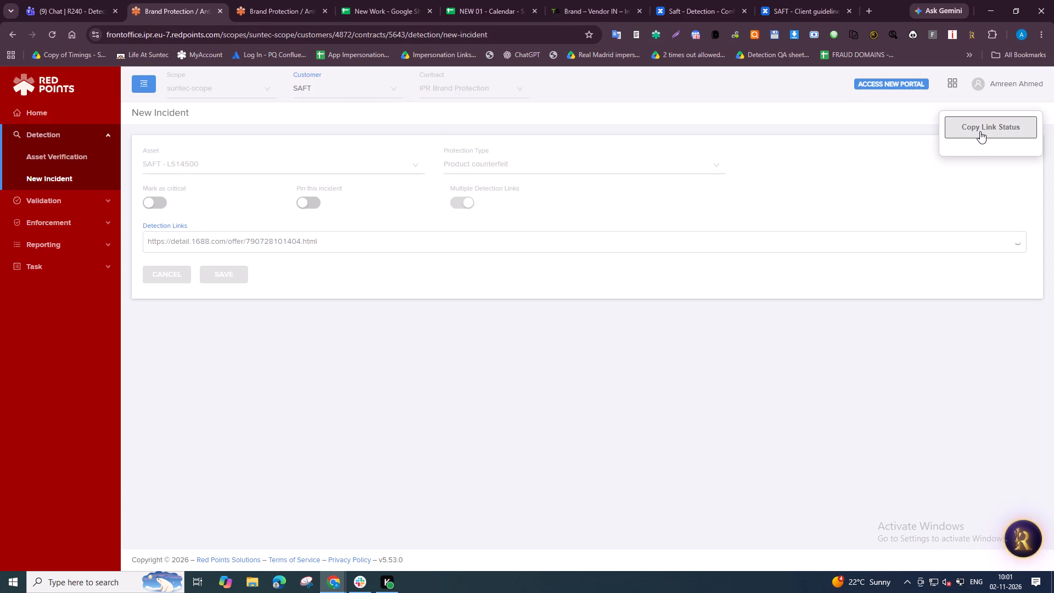
Copy the LS14500 link status into the New Work sheet at C28405 and move its result row up to C28403.
left_click(981, 128)
left_click(395, 0)
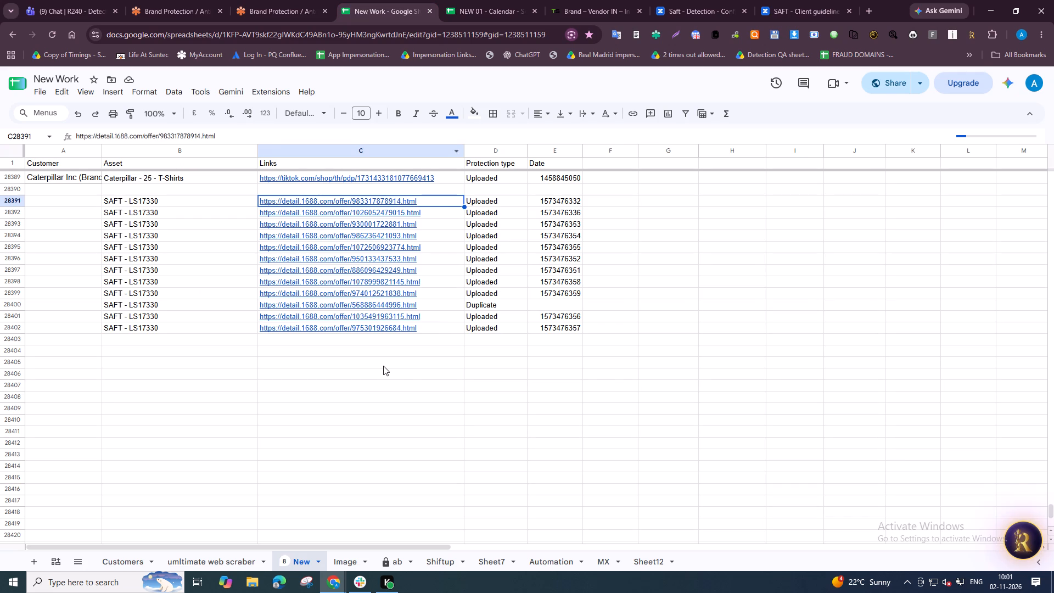
left_click(383, 366)
key("ctrl+v")
key("Down")
key("ctrl+shift+Right")
key("ctrl+x")
key("Up")
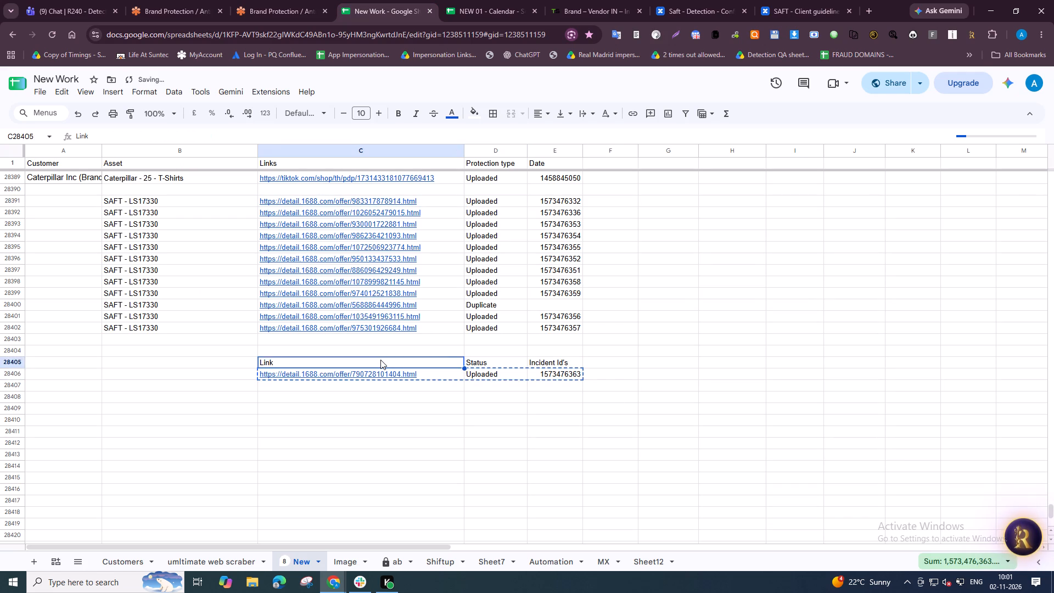
key("Up")
key("Up")
key("ctrl+v")
Copy the SAFT - LS14500 asset name from the Red Points incident form into B28403 of the New Work sheet.
key("Left")
left_click(175, 0)
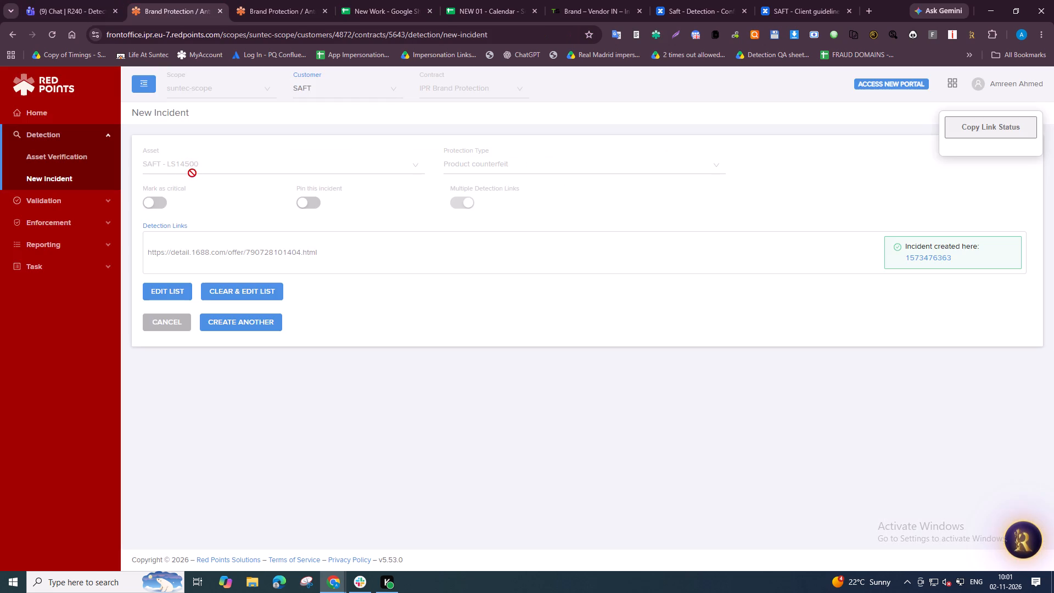
left_click(195, 164, "alt")
left_click(397, 0)
left_click(203, 343)
key("ctrl+v")
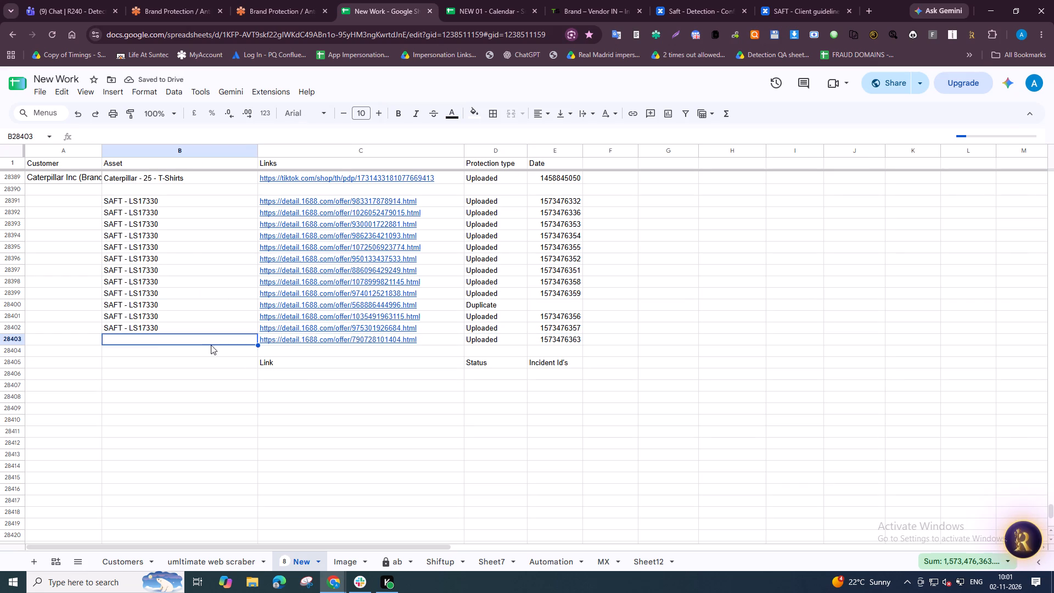
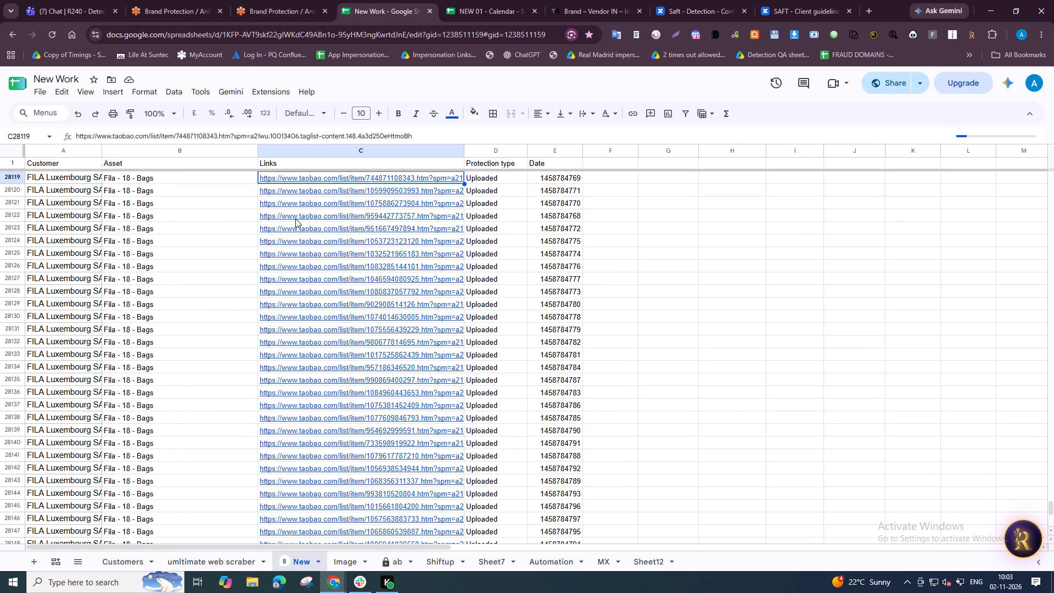
Look back through the earlier customer blocks in the New Work sheet, from the FILA Luxembourg rows up to the Herbalife EMEA rows.
key("ctrl+Up")
key("ctrl+Up")
key("ctrl+Up")
key("ctrl+Up")
key("ctrl+Up")
key("ctrl+Up")
key("ctrl+Up")
key("ctrl+Up")
key("ctrl+Up")
key("ctrl+Up")
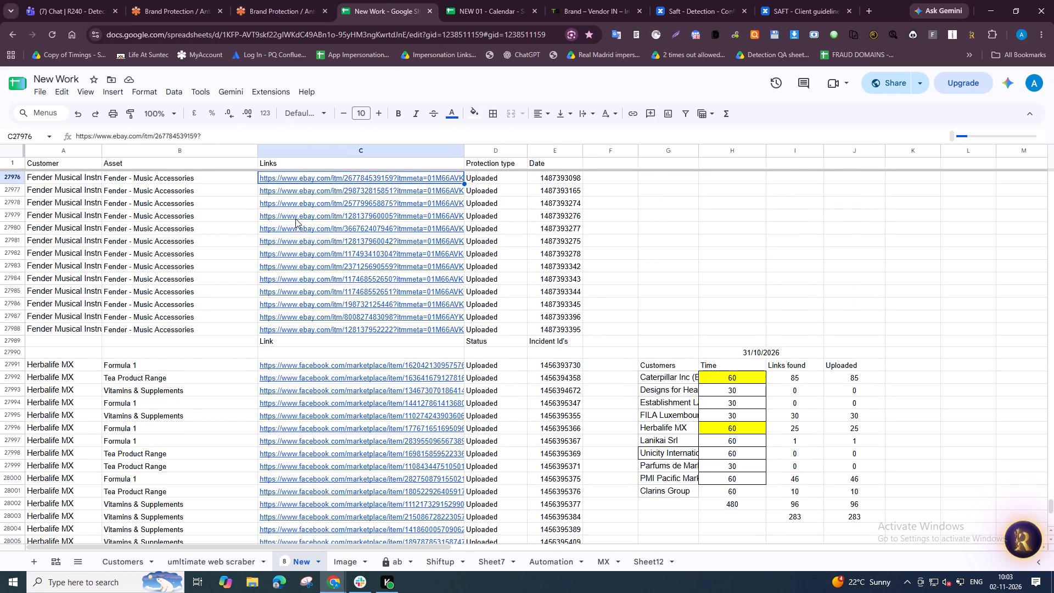
key("ctrl+Up")
key("ctrl+Up")
key("ctrl+Up")
key("ctrl+Up")
key("ctrl+Up")
key("ctrl+Up")
key("ctrl+Up")
key("ctrl+Up")
key("ctrl+Up")
key("ctrl+Up")
key("ctrl+Up")
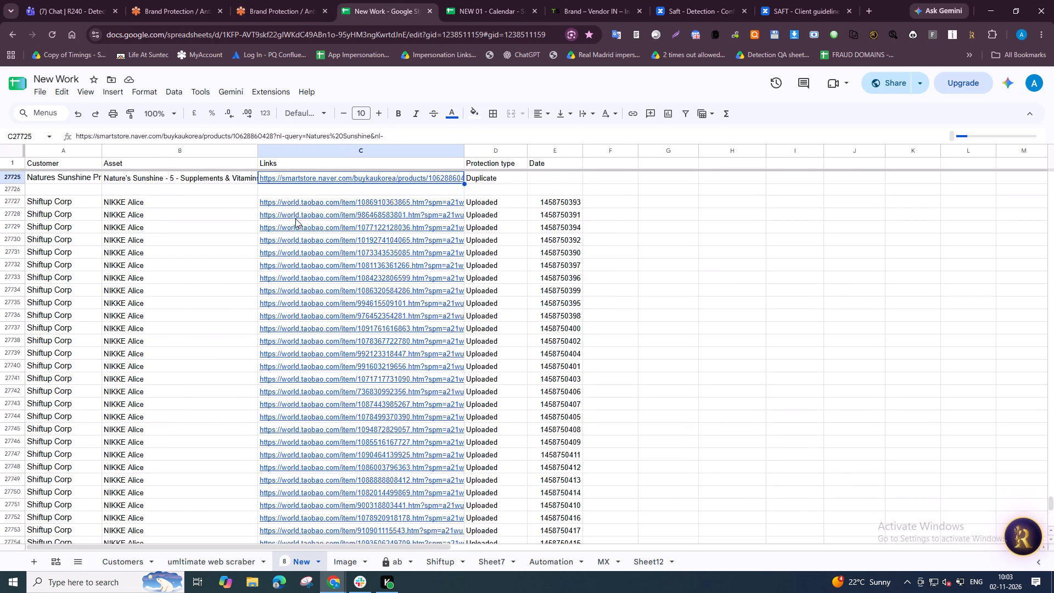
key("ctrl+Up")
key("ctrl+Up")
key("ctrl+Up")
key("ctrl+Up")
key("ctrl+Up")
key("ctrl+Up")
key("ctrl+Up")
key("ctrl+Up")
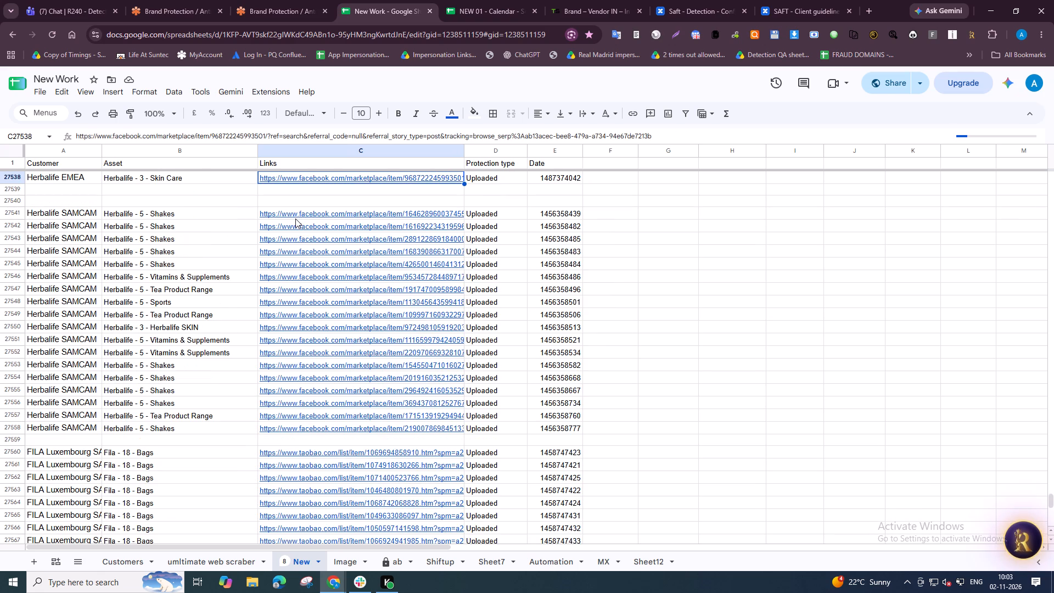
Recheck the customer blocks between the Lanikai Srl row and the Herbalife EMEA rows in the Links column.
key("ctrl+Down")
key("ctrl+Down")
key("ctrl+Down")
key("ctrl+Down")
key("ctrl+Down")
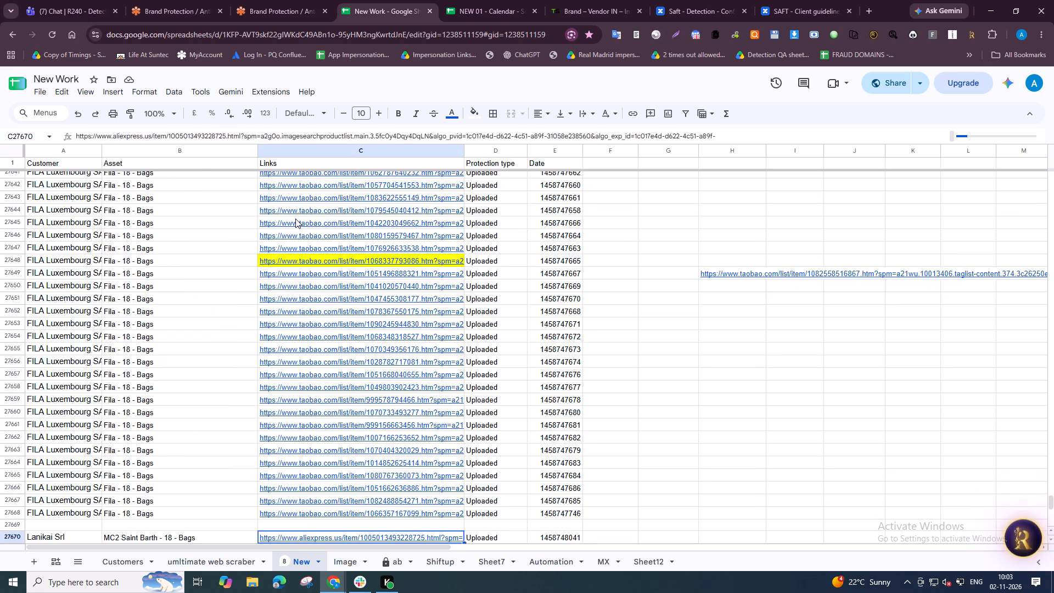
key("ctrl+Down")
key("ctrl+Up")
key("ctrl+Up")
key("ctrl+Up")
key("ctrl+Up")
key("ctrl+Up")
key("ctrl+Up")
key("ctrl+Up")
key("ctrl+Up")
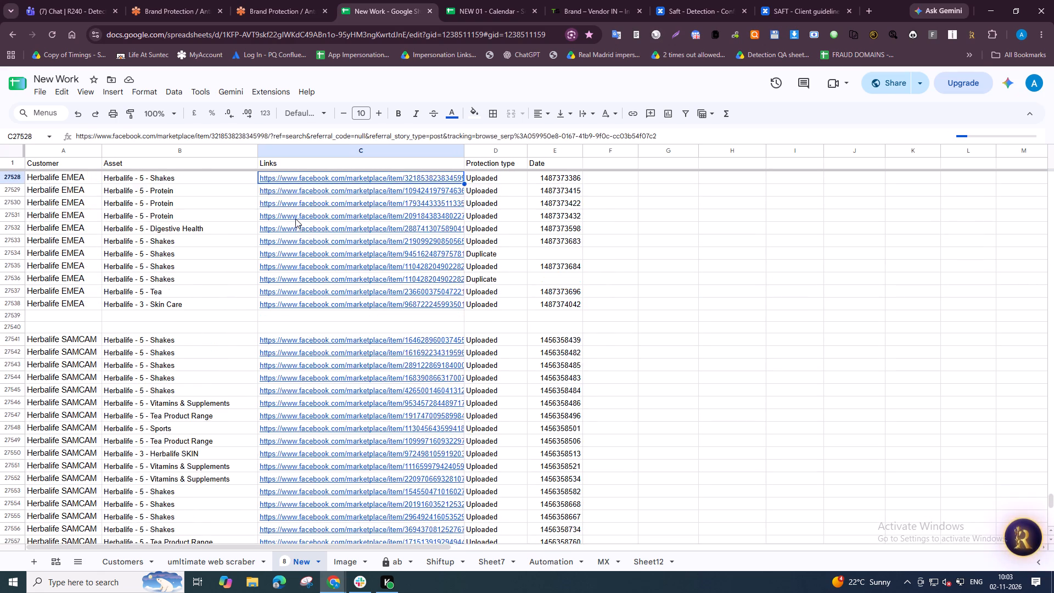
Find the Herbalife CN block starting at row 27399 and examine its Tmall and Taobao links through to its last row.
key("ctrl+Up")
key("ctrl+Up")
key("ctrl+Up")
key("ctrl+Up")
key("ctrl+Up")
key("ctrl+Up")
key("ctrl+Up")
key("ctrl+Up")
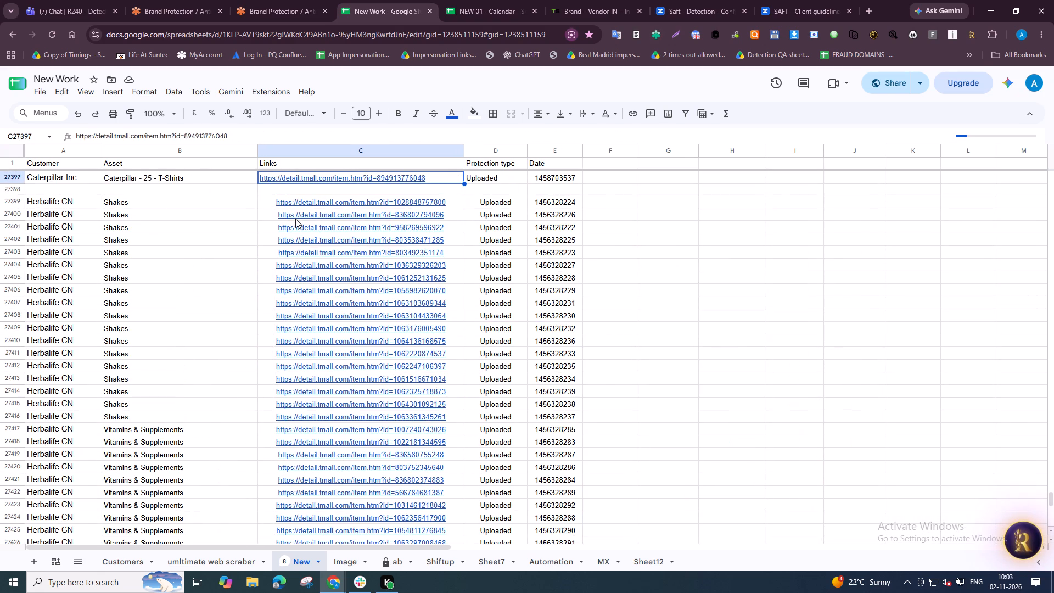
key("Down")
key("Down")
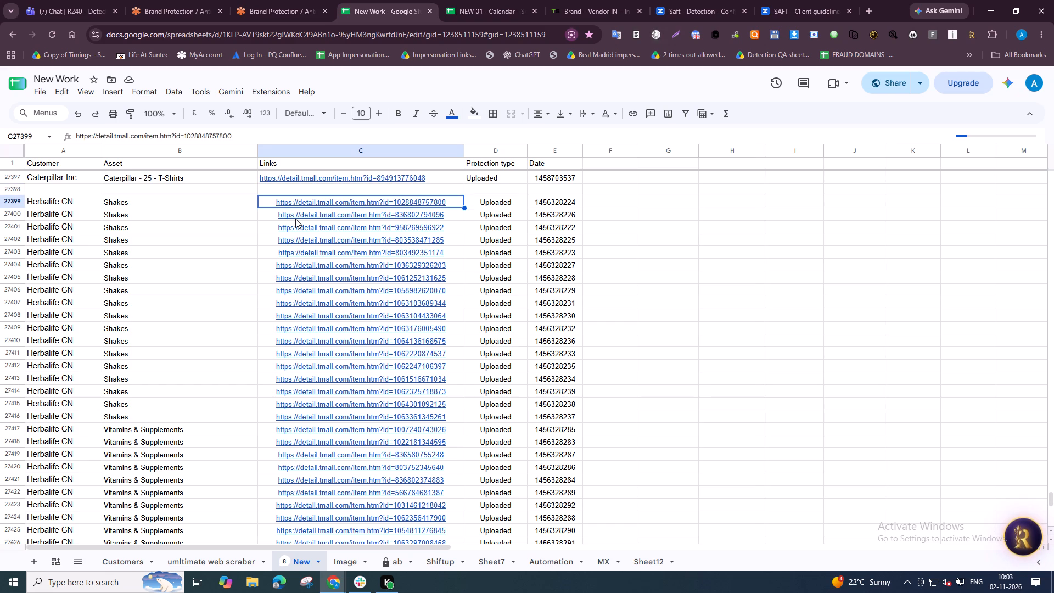
scroll(295, 219, "down", 4)
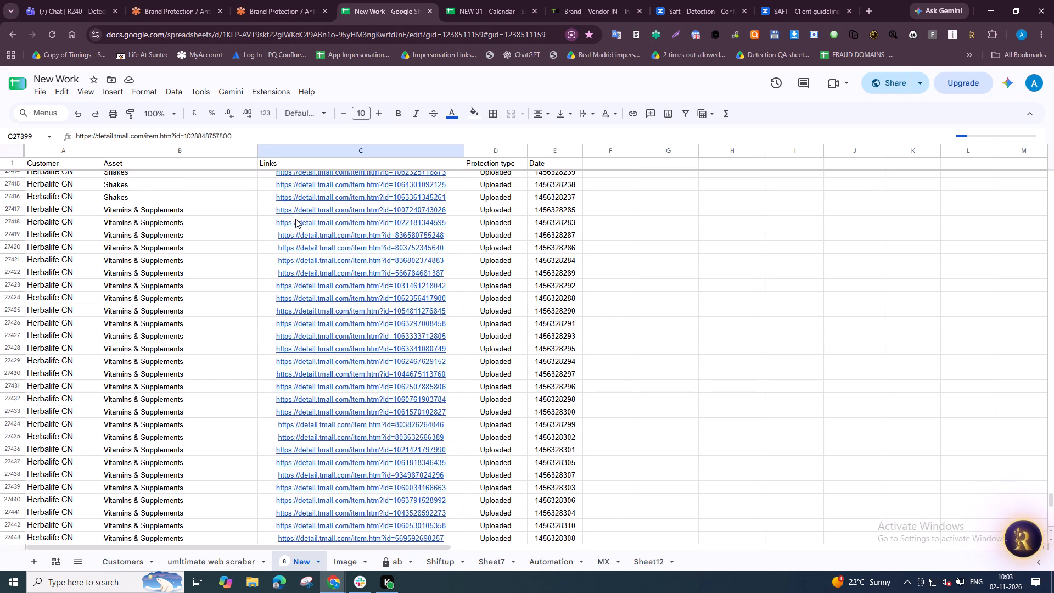
scroll(295, 219, "down", 6)
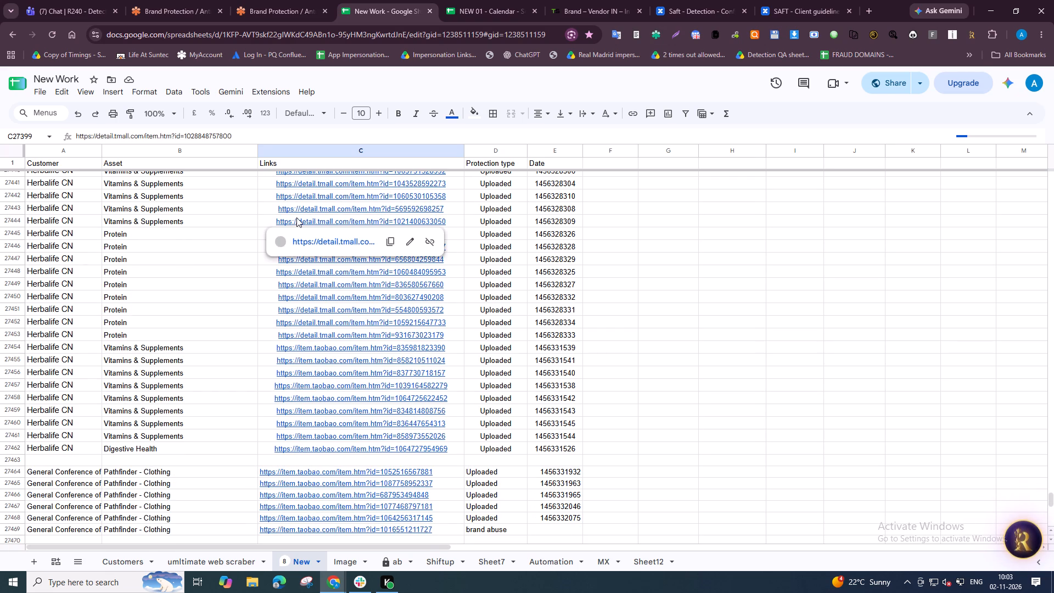
Select the Herbalife CN JD links from C27331 to C27375 to count them.
key("ctrl+Up")
key("ctrl+Up")
key("ctrl+Up")
key("ctrl+Up")
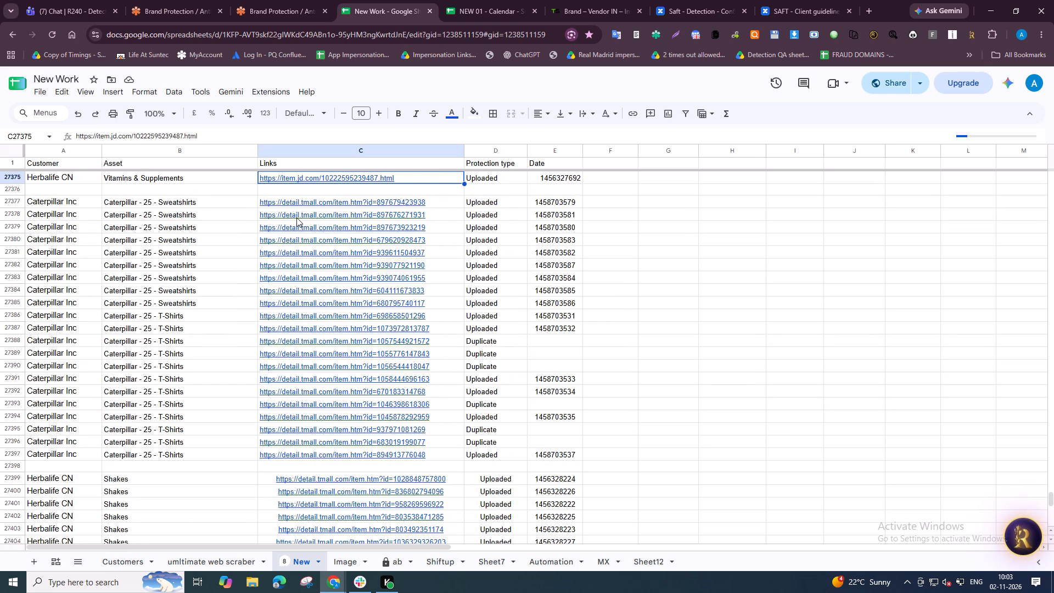
key("ctrl+Up")
left_click(326, 203)
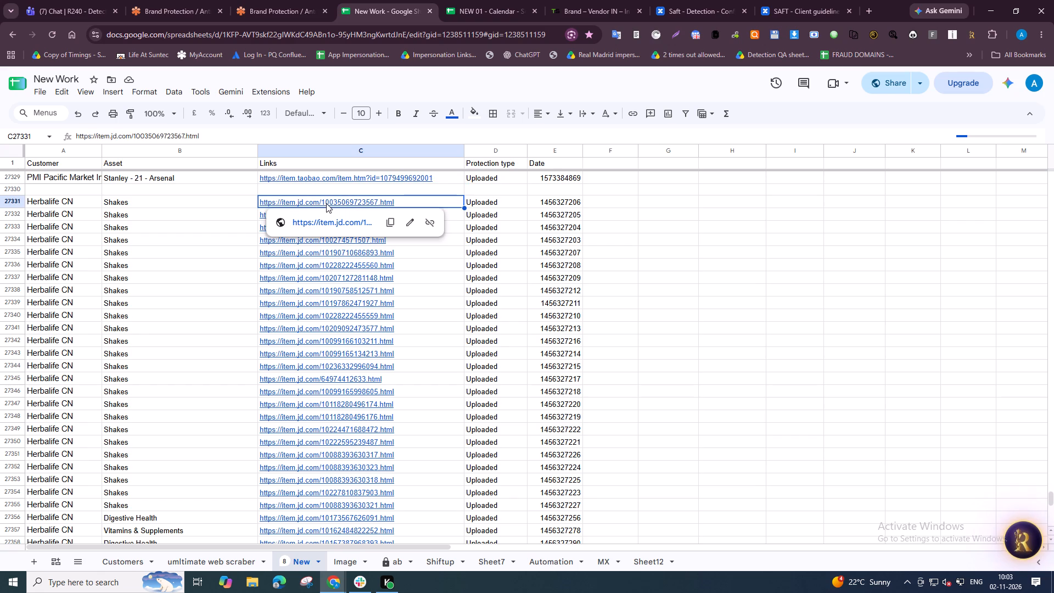
key("ctrl+shift+Down")
scroll(348, 219, "down", 4)
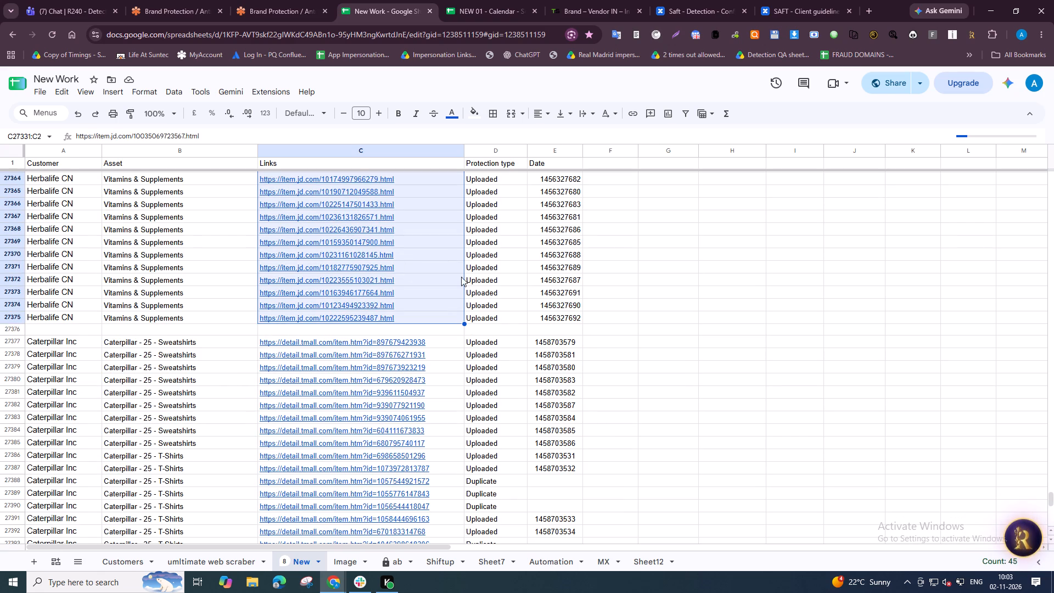
Note the number 45 in a new browser window and return to the New Work sheet.
left_click(725, 259)
key("ctrl+n")
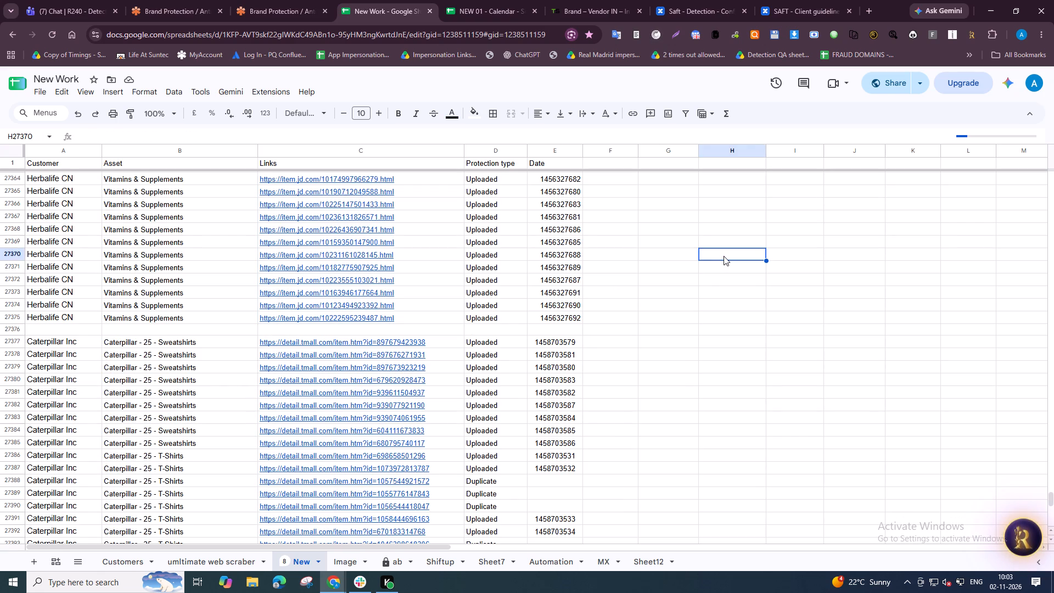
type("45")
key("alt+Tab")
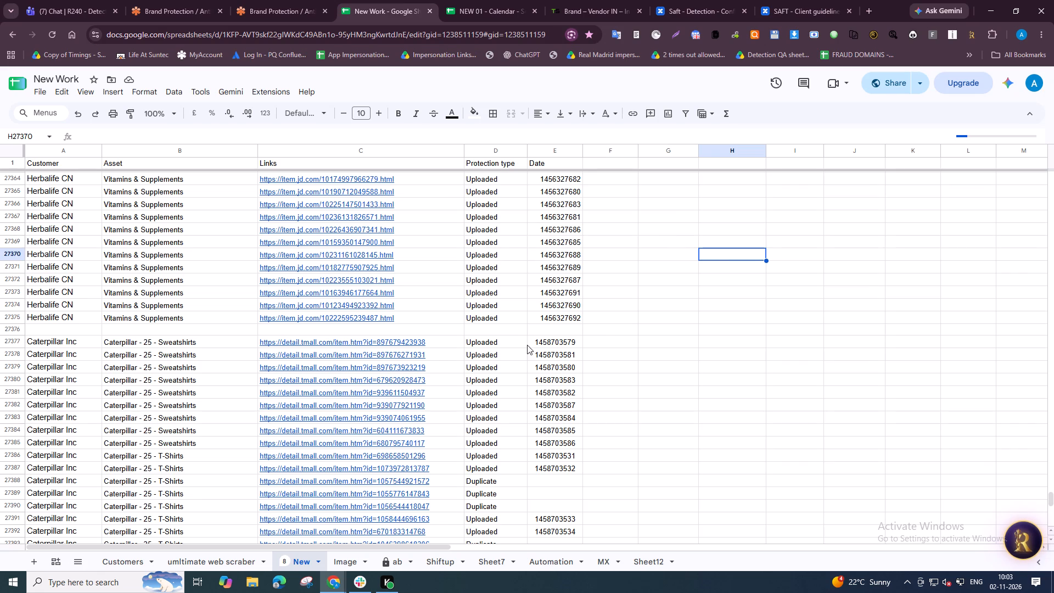
Check the edit history of the Uploaded status in D27375, the last Herbalife CN row above the Caterpillar sweatshirts block.
left_click(506, 320)
right_click(503, 318)
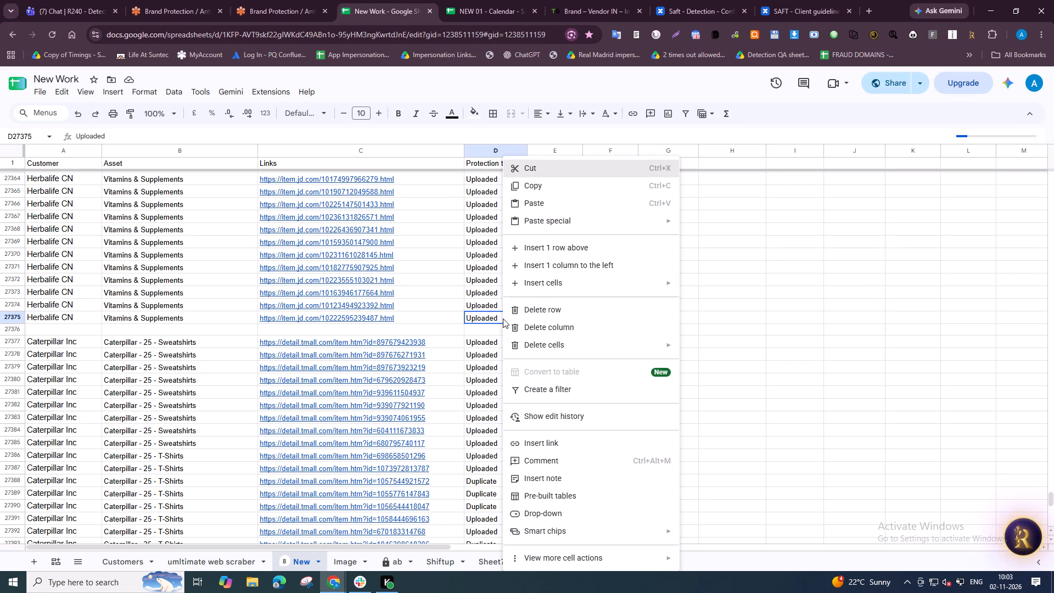
left_click(553, 412)
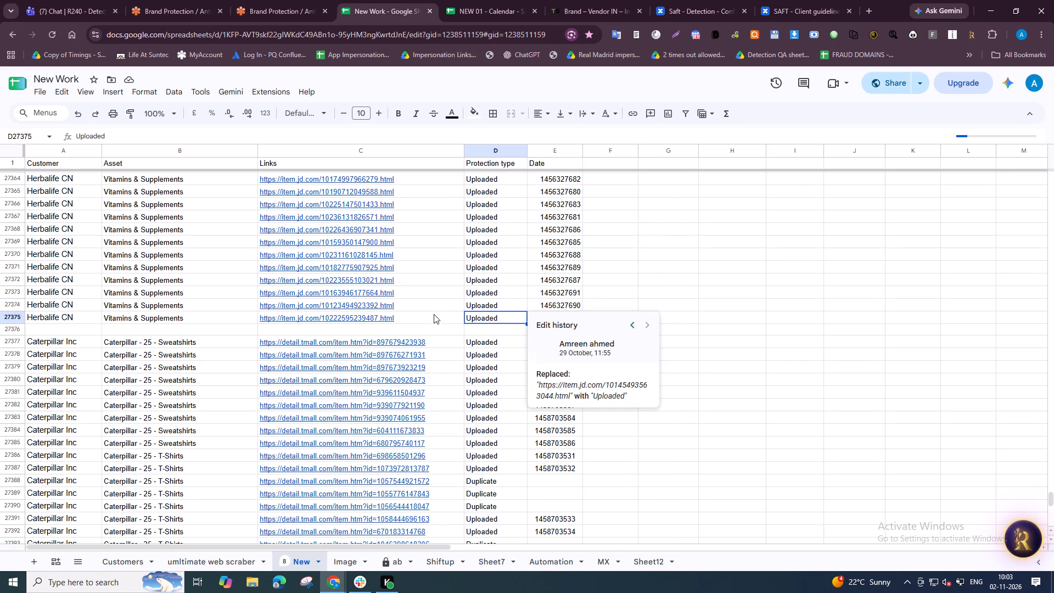
Review the earlier customer blocks in the Links column, working back from row 27373 to the Herbalife CN block starting at row 26392.
left_click(437, 293)
key("ctrl+Up")
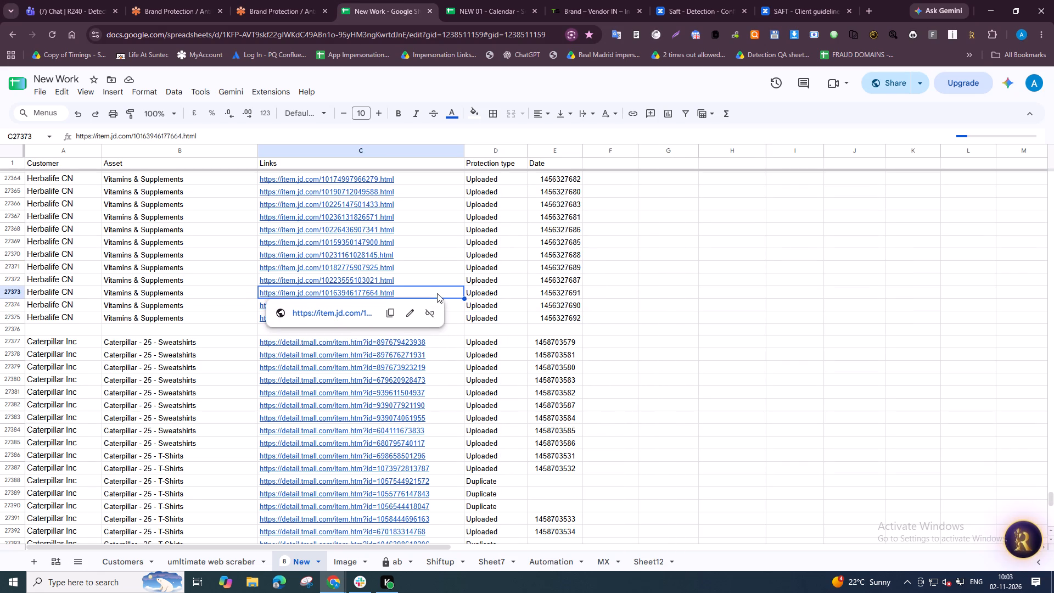
key("ctrl+Up")
key("ctrl+Up")
key("ctrl+Up")
key("ctrl+Up")
key("ctrl+Up")
key("ctrl+Up")
key("ctrl+Up")
key("ctrl+Up")
key("ctrl+Up")
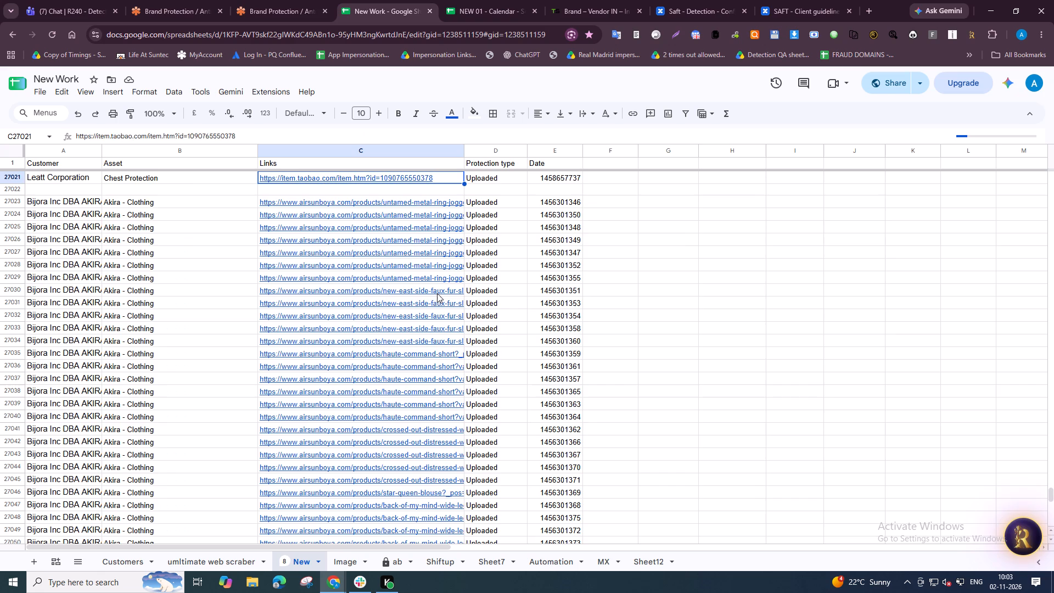
key("ctrl+Up")
key("ctrl+Up")
key("ctrl+Up")
key("ctrl+Up")
key("ctrl+Up")
key("ctrl+Up")
key("ctrl+Up")
key("ctrl+Up")
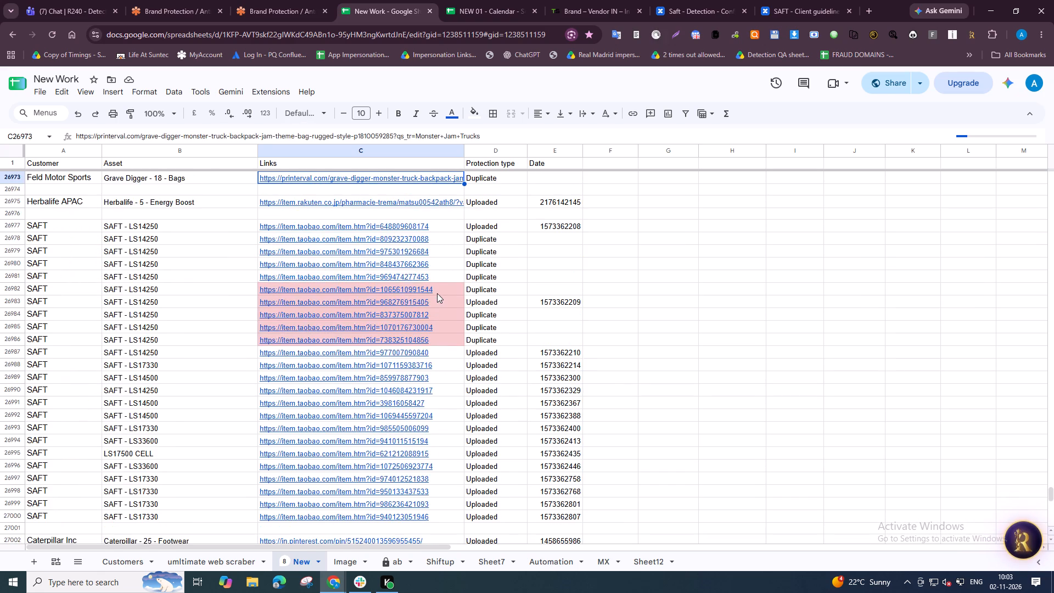
key("ctrl+Up")
key("ctrl+Up")
key("ctrl+Up")
key("ctrl+Up")
key("ctrl+Up")
key("ctrl+Up")
key("ctrl+Up")
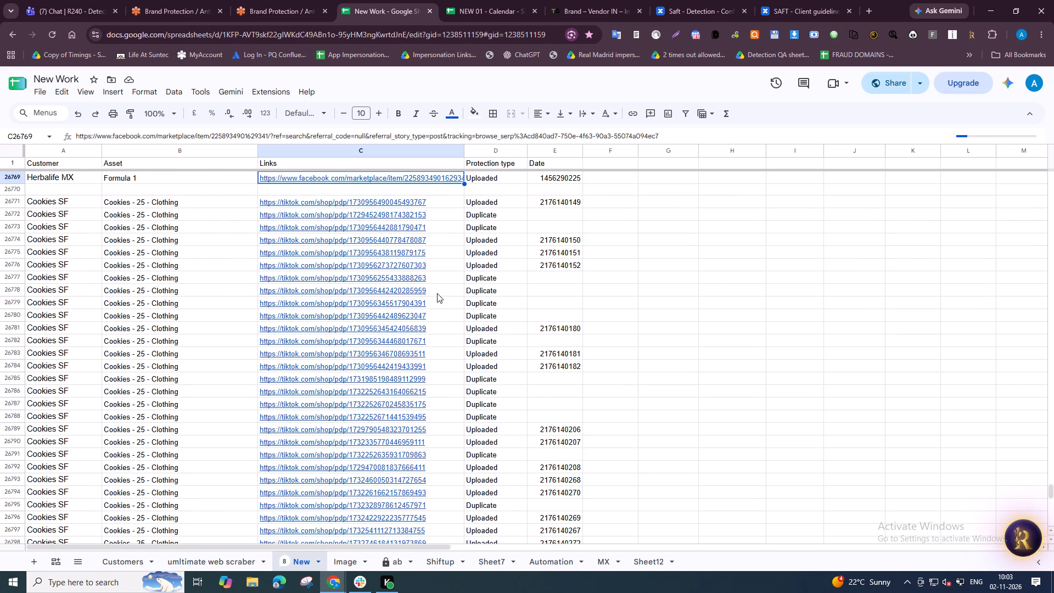
key("ctrl+Up")
key("ctrl+Up")
key("ctrl+Up")
key("ctrl+Up")
key("ctrl+Up")
key("ctrl+Up")
key("ctrl+Up")
key("ctrl+Up")
key("ctrl+Up")
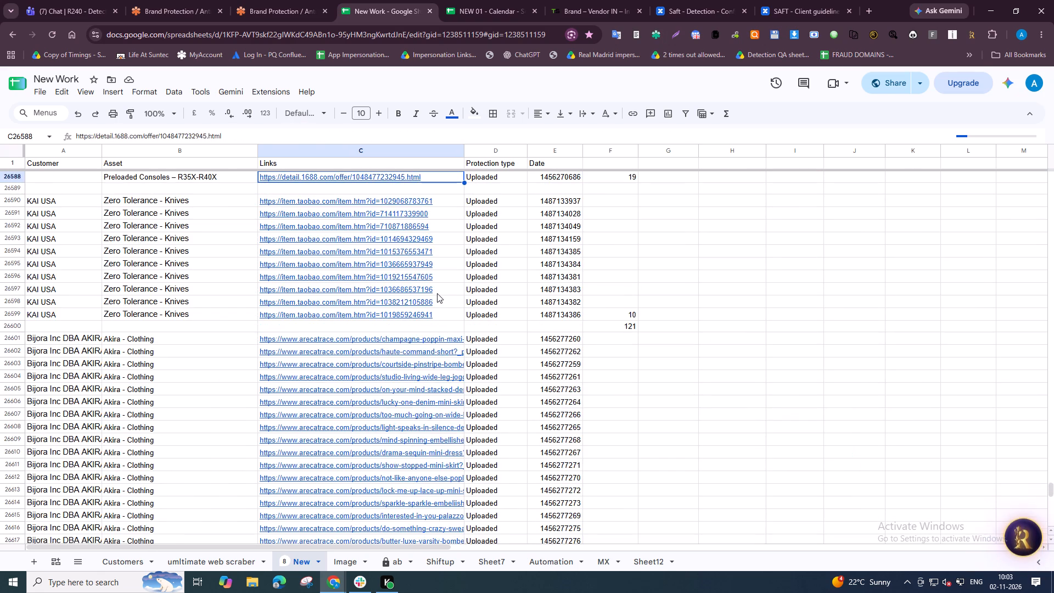
key("ctrl+Up")
key("ctrl+Up")
key("ctrl+Up")
key("ctrl+Up")
key("ctrl+Up")
key("ctrl+Up")
key("ctrl+Up")
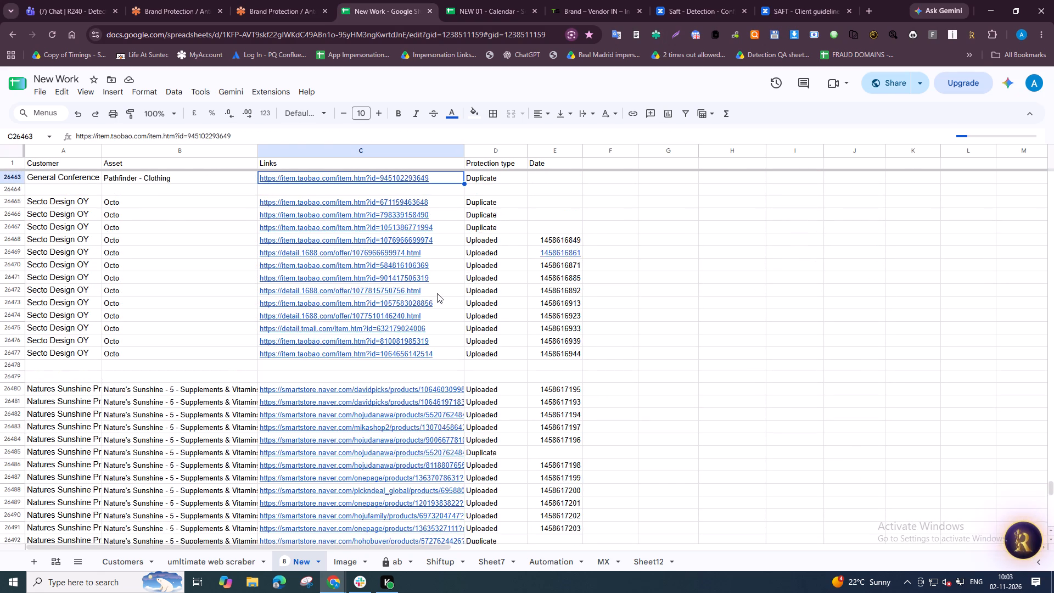
key("ctrl+Up")
key("ctrl+Up")
key("ctrl+Up")
key("ctrl+Up")
Select the Herbalife CN links from C26392 to C26453 to count them, and inspect the end of that block.
key("Down")
key("Down")
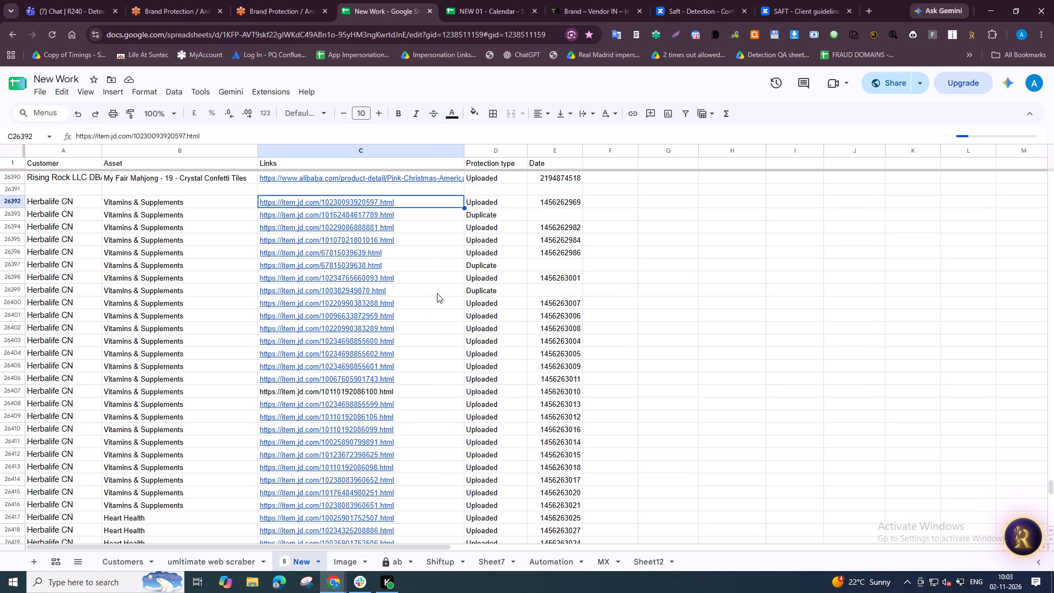
key("ctrl+shift+Down")
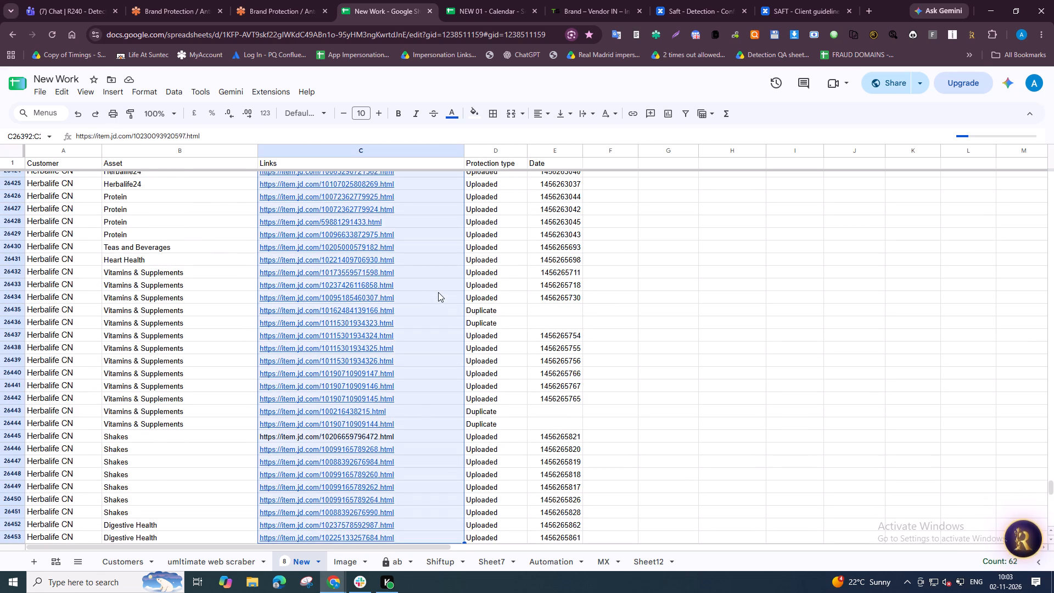
scroll(438, 292, "down", 3)
left_click(441, 372)
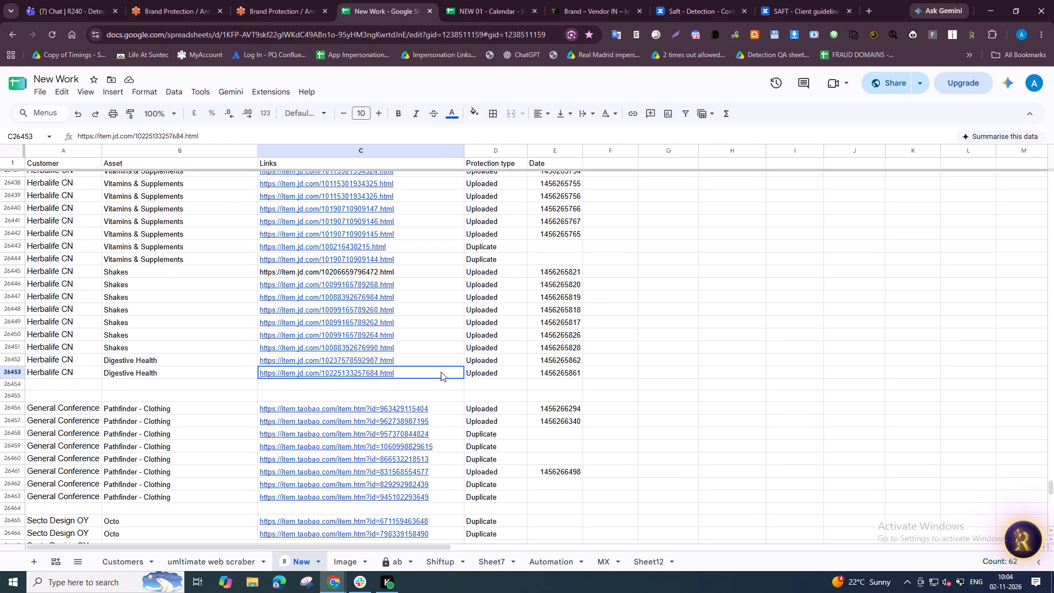
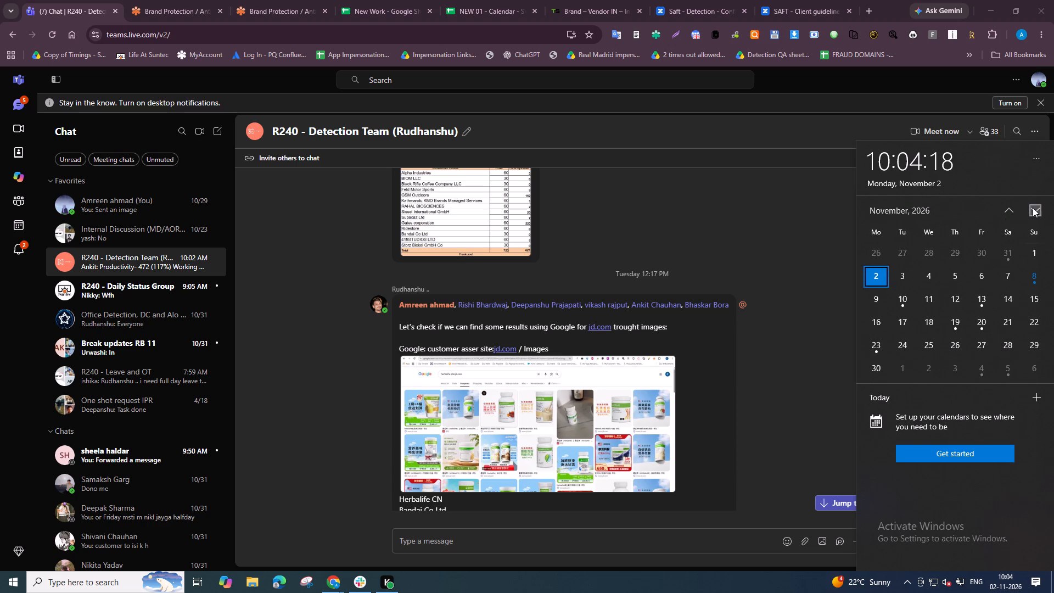
Check October 2026 in the system calendar for Tuesday the 27th, to date the Herbalife CN message in the team chat.
left_click(1011, 211)
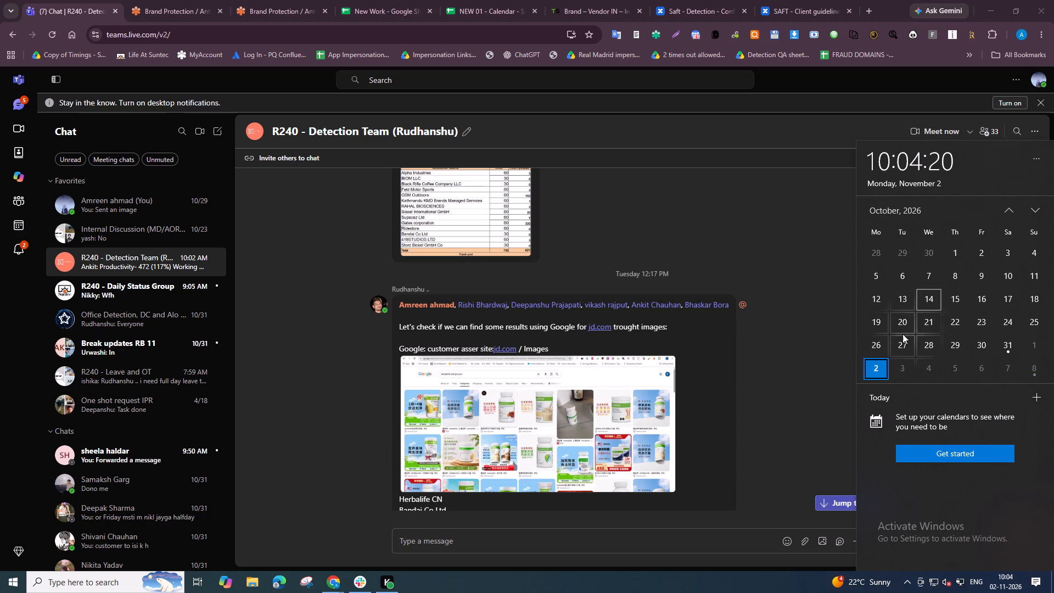
left_click(900, 345)
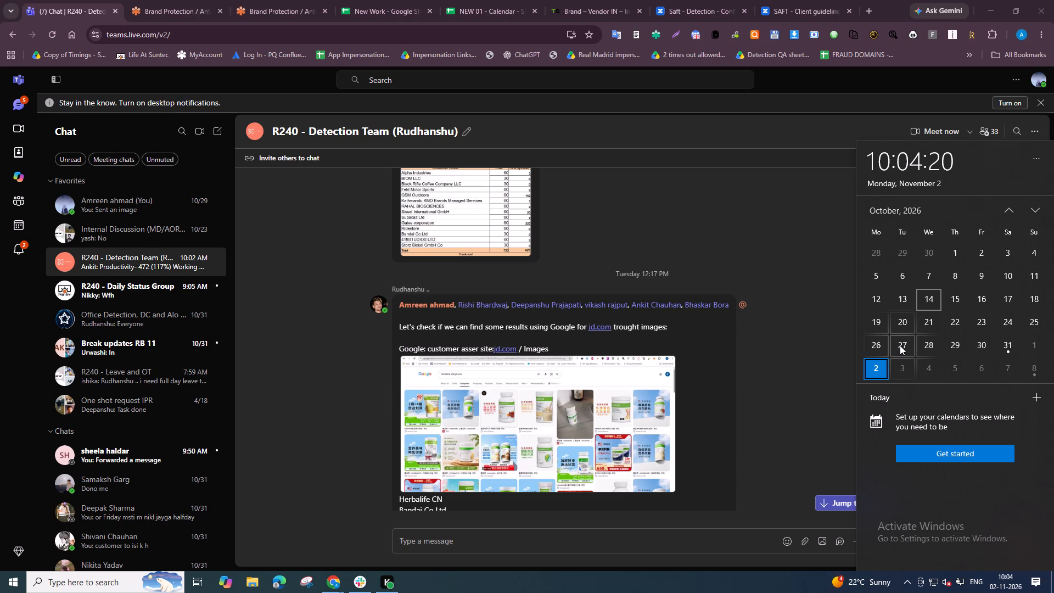
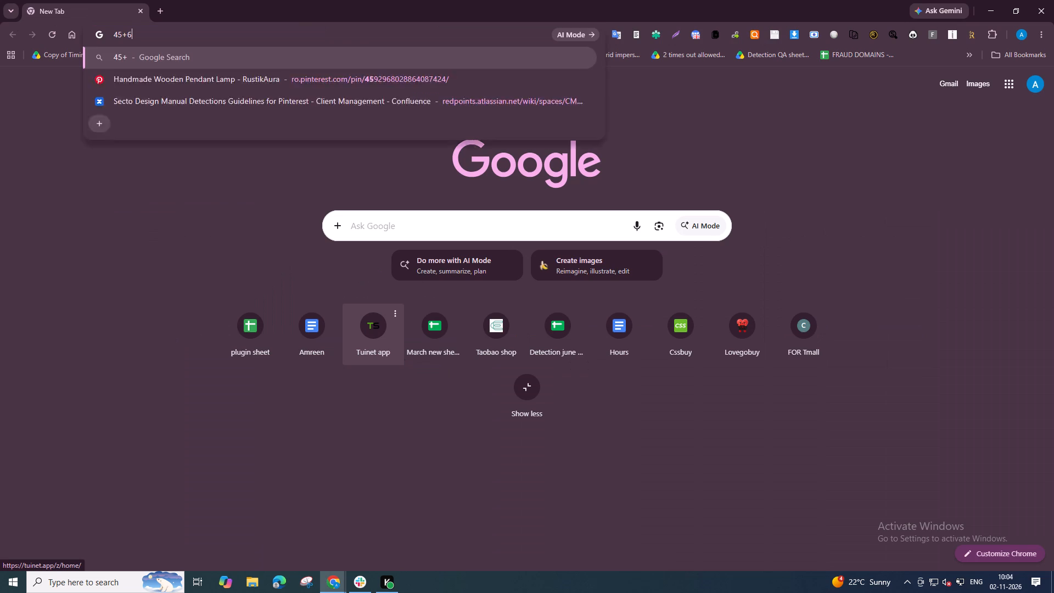
Complete the sum 45+62 in the blank browser window and return to the Herbalife CN links in the New Work sheet.
type("2")
key("alt+Tab")
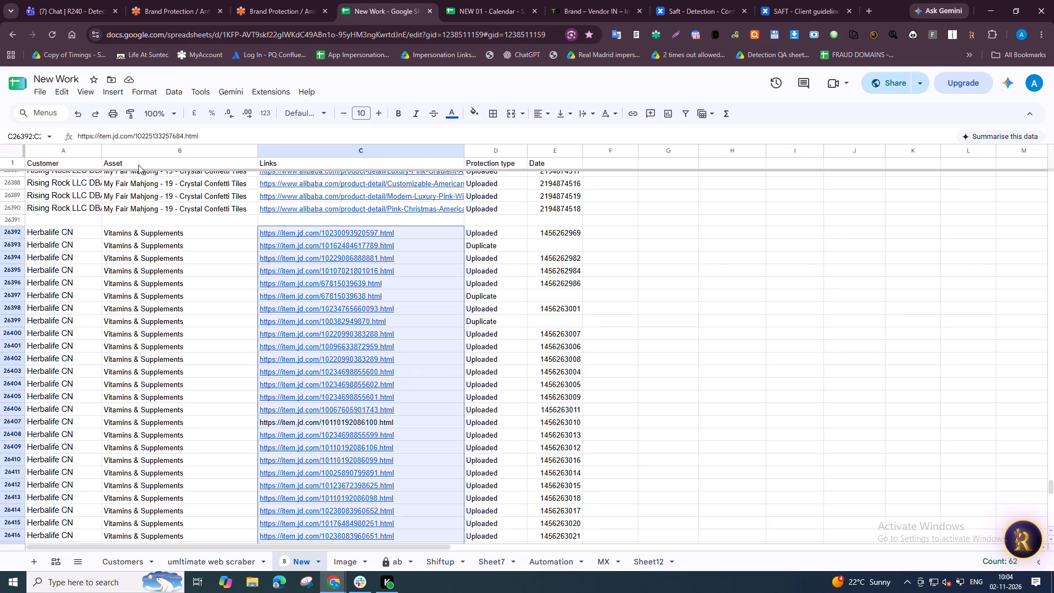
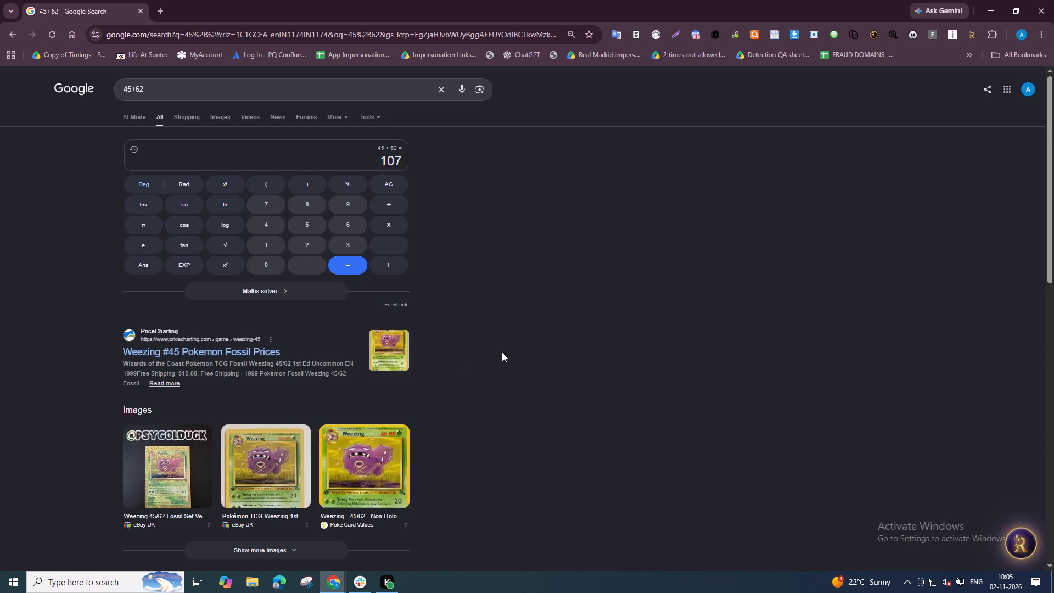
Find the next Herbalife CN block further down the New Work sheet and select its links through row 27375 to count them.
key("alt+Tab")
scroll(502, 352, "down", 20)
scroll(502, 352, "down", 15)
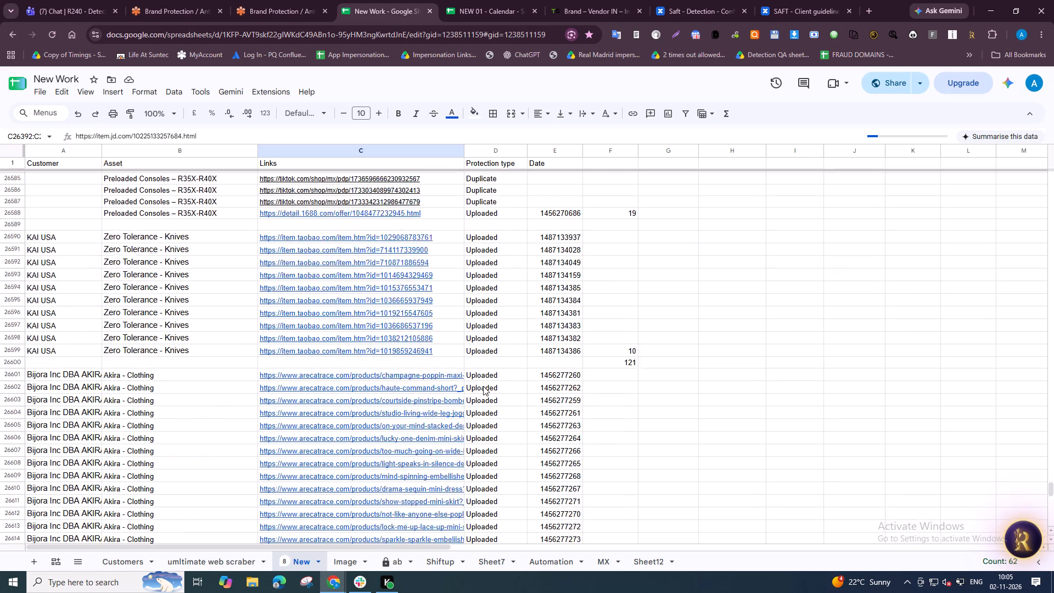
scroll(483, 386, "down", 20)
scroll(483, 386, "down", 15)
scroll(474, 397, "up", 6)
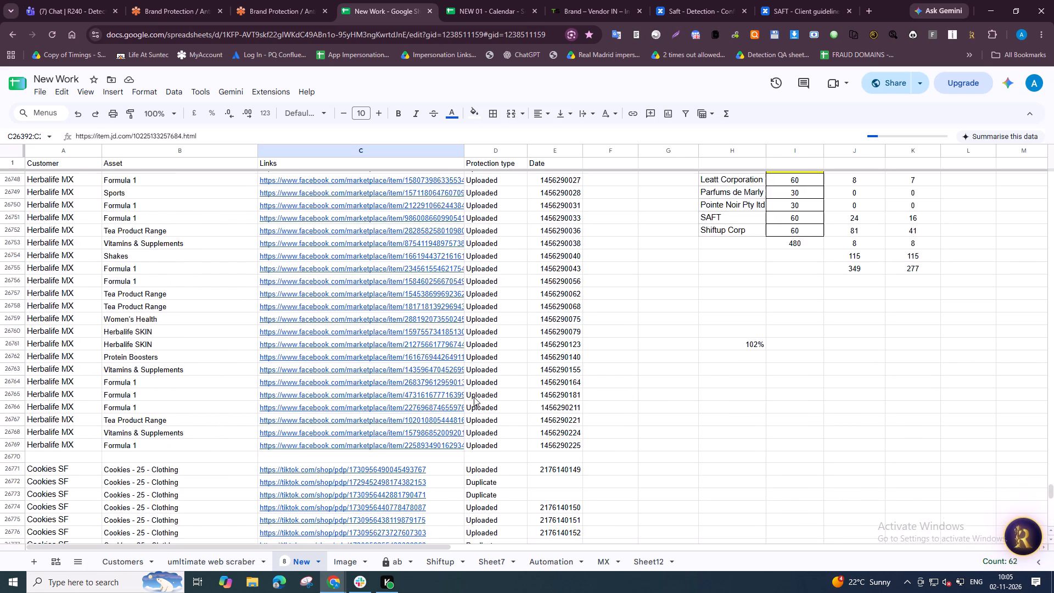
scroll(474, 397, "down", 20)
scroll(474, 397, "down", 20)
scroll(474, 397, "down", 20)
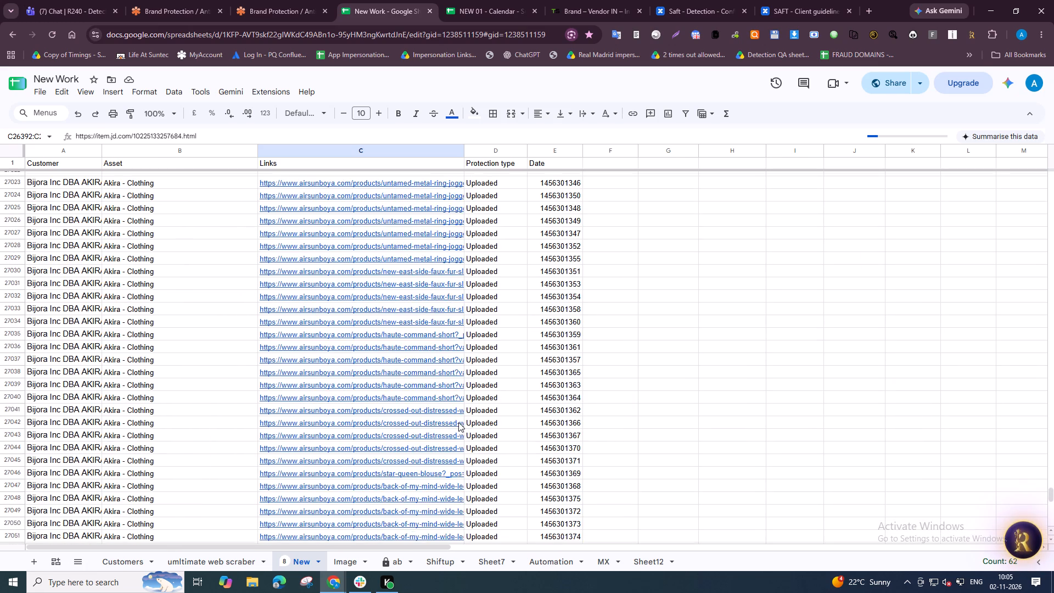
scroll(458, 422, "down", 20)
scroll(458, 422, "down", 12)
scroll(456, 416, "down", 16)
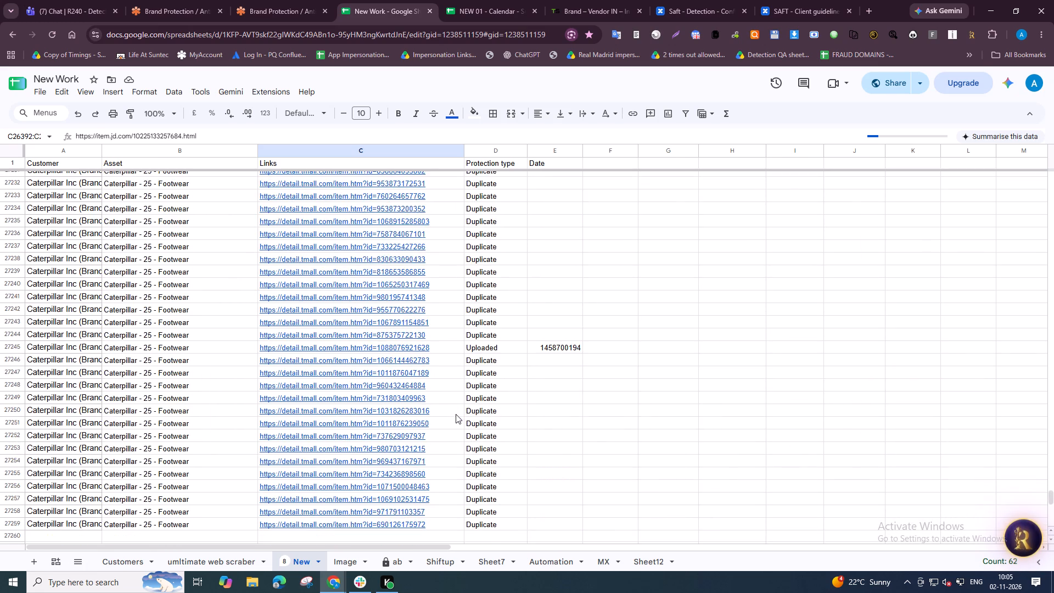
scroll(456, 414, "down", 13)
scroll(453, 409, "down", 16)
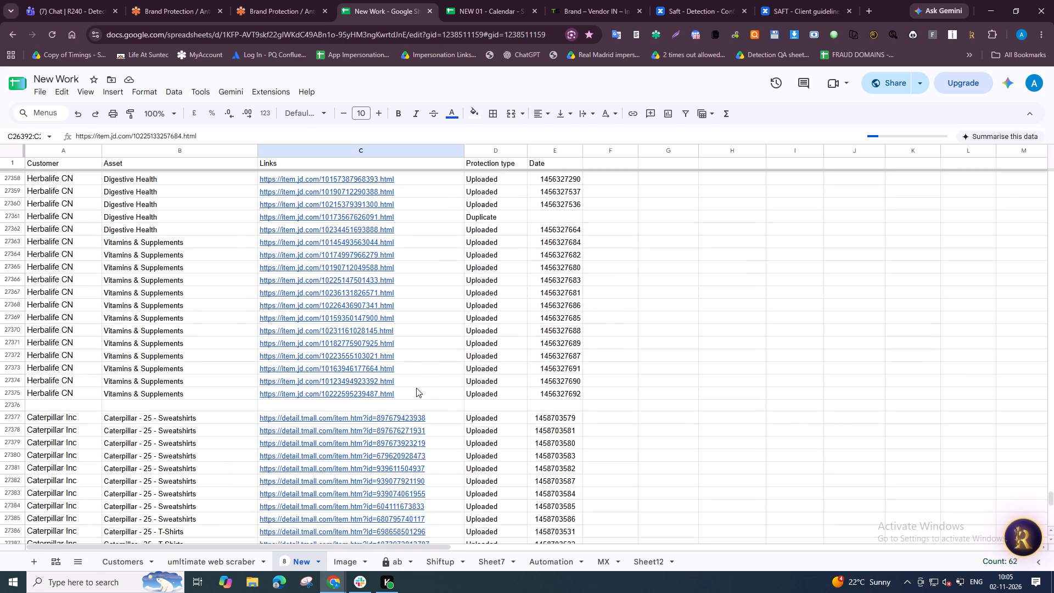
left_click(416, 391)
key("ctrl+shift+Up")
scroll(435, 332, "down", 5)
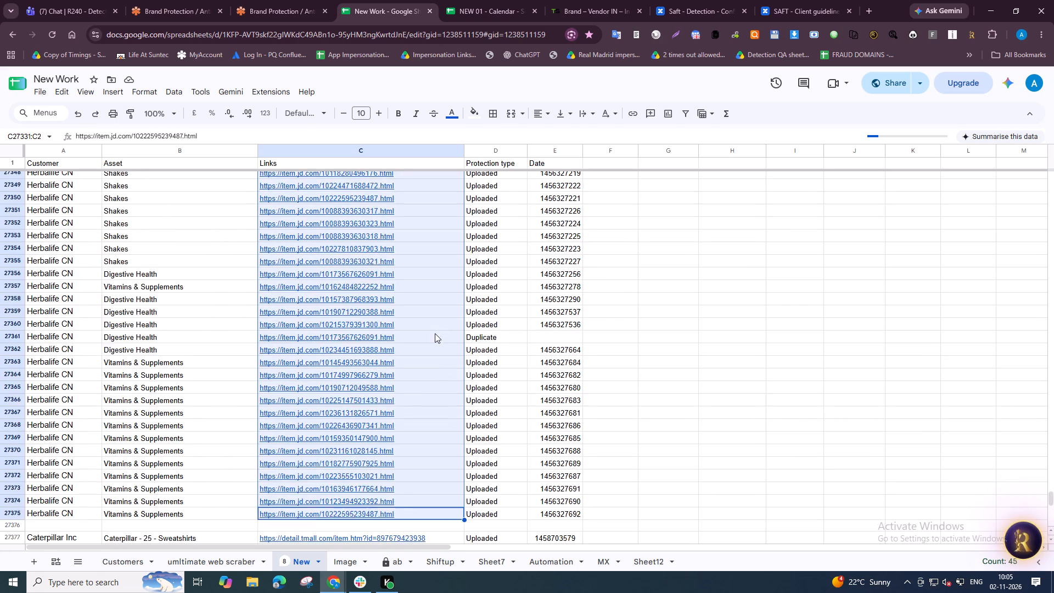
Check the edit history of the last Herbalife CN link in row 27375 for its entry date.
left_click(433, 464)
right_click(435, 462)
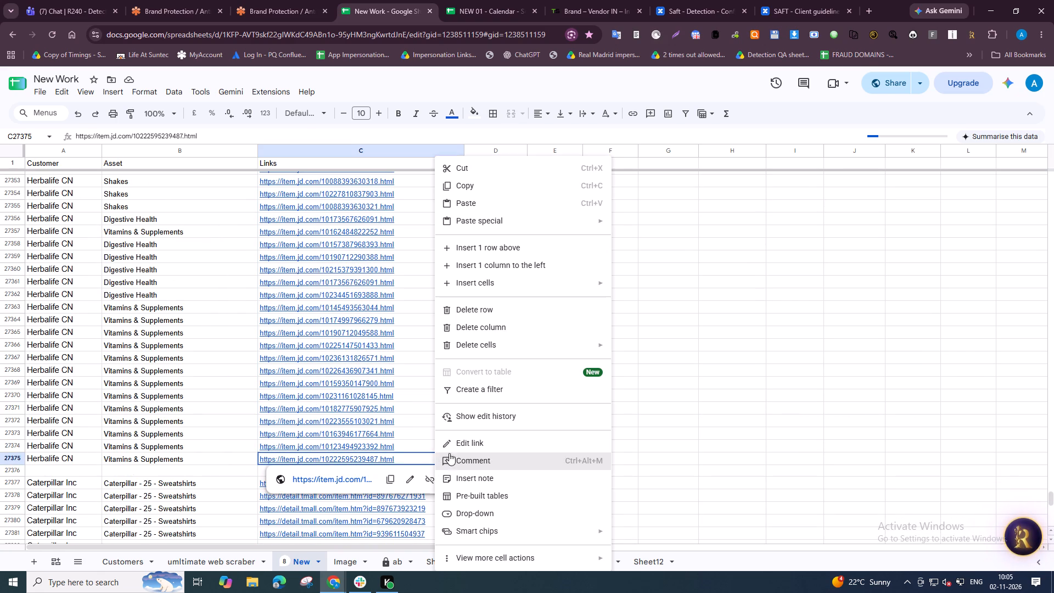
left_click(470, 417)
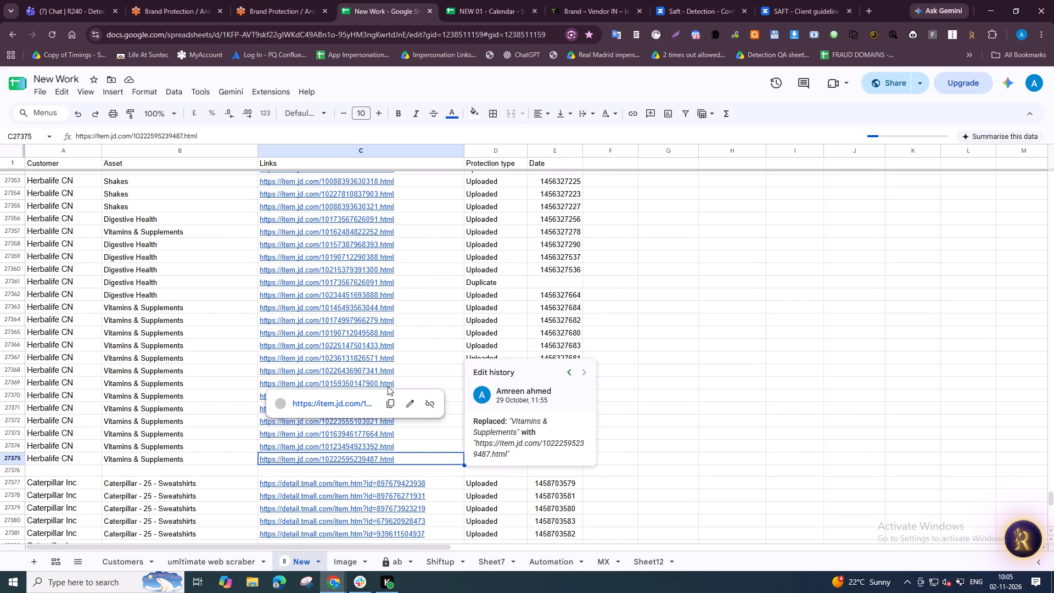
left_click(388, 386)
Go to the latest Caterpillar and SAFT entries at the end of the New Work log.
key("ctrl+End")
key("ctrl+Left")
key("ctrl+Up")
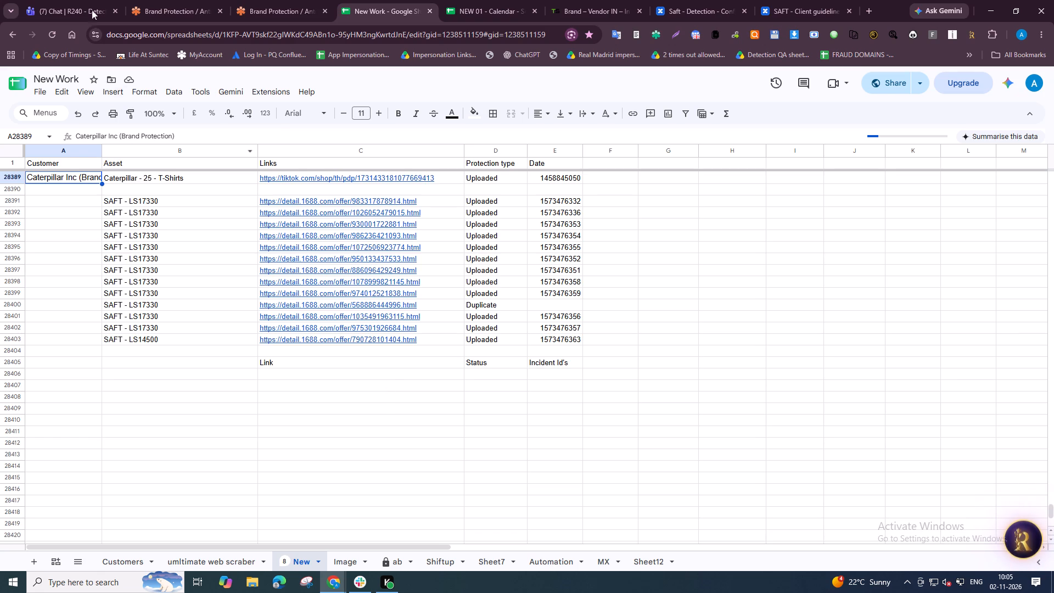
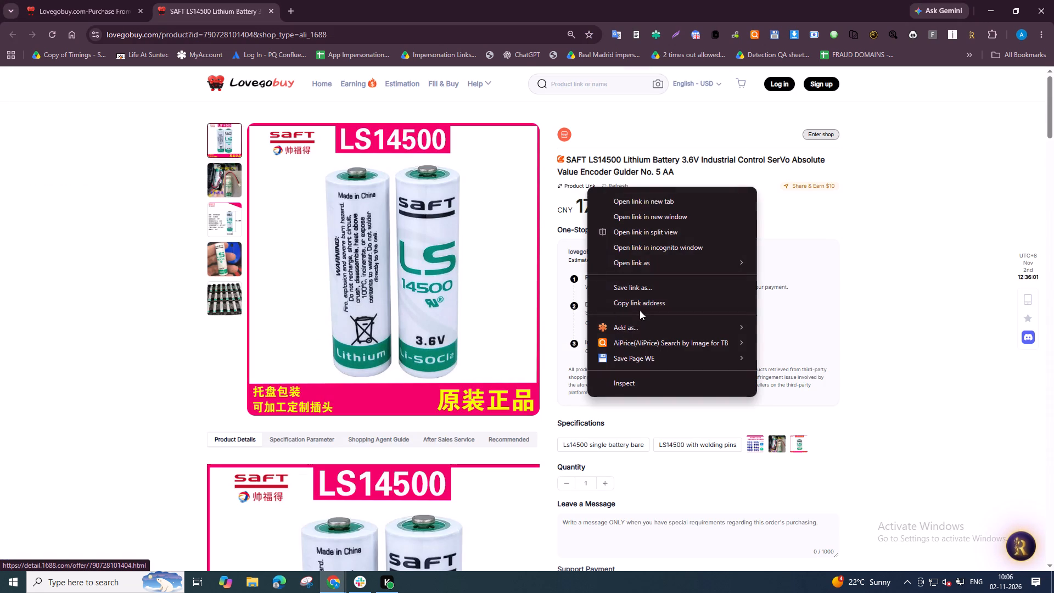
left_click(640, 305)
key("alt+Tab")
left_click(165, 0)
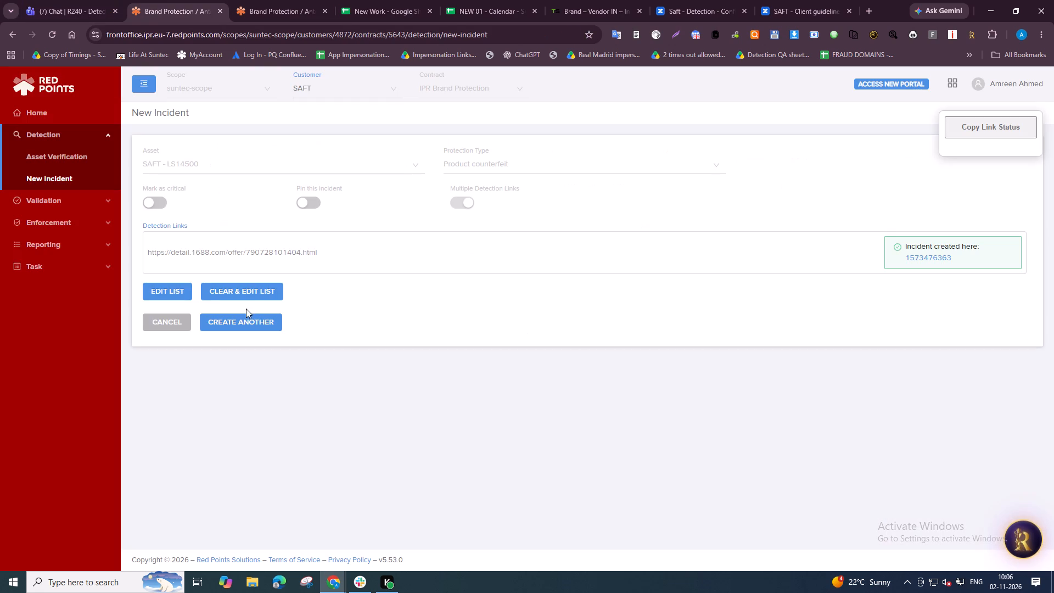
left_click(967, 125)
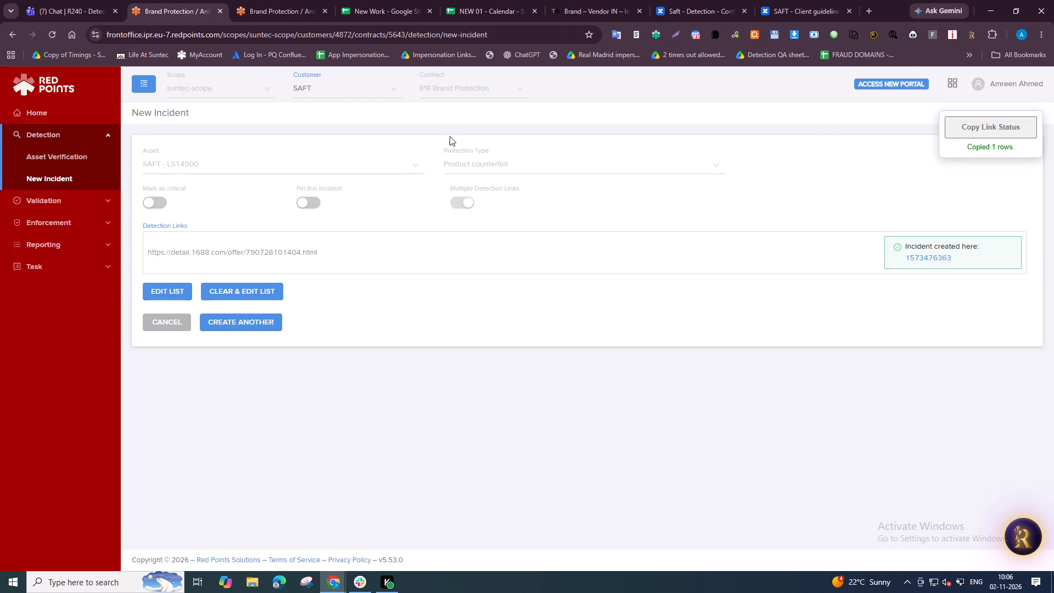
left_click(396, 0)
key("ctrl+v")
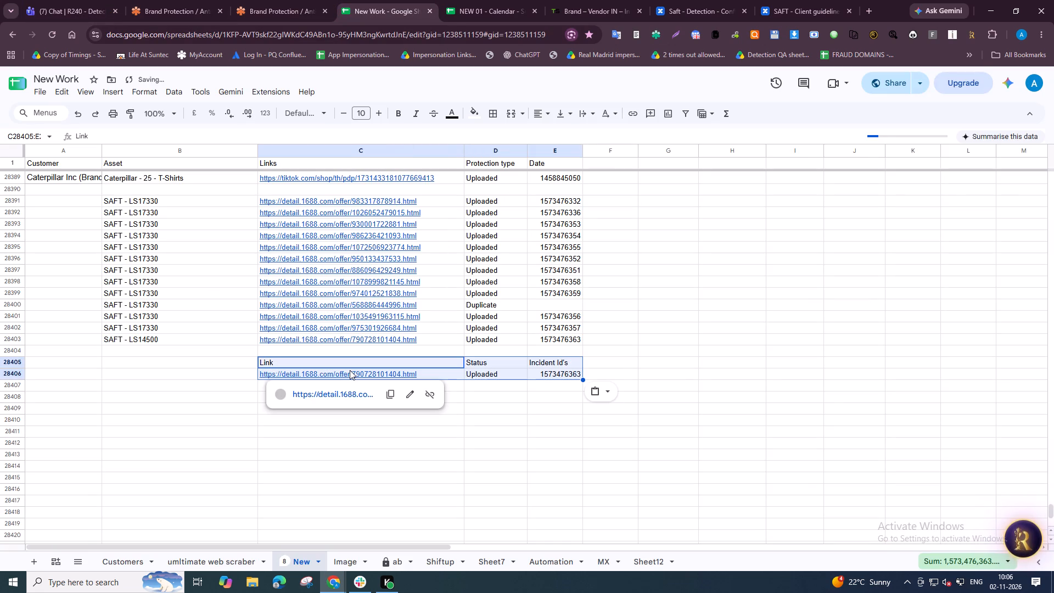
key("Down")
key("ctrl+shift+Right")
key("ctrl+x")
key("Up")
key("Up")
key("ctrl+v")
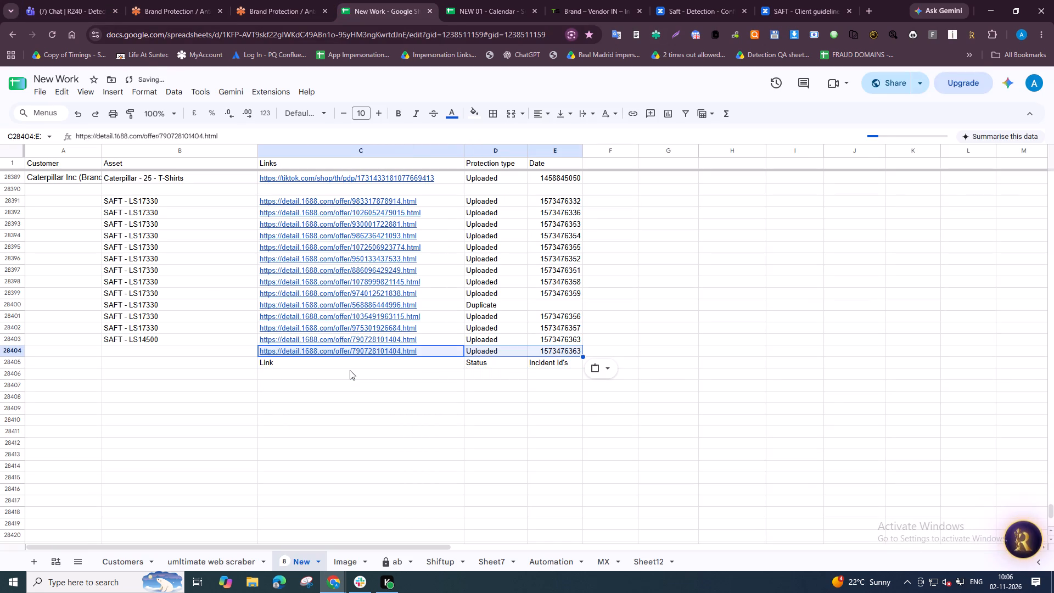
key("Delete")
Close the SAFT LS14500 product page on Lovegobuy.
key("alt+Tab")
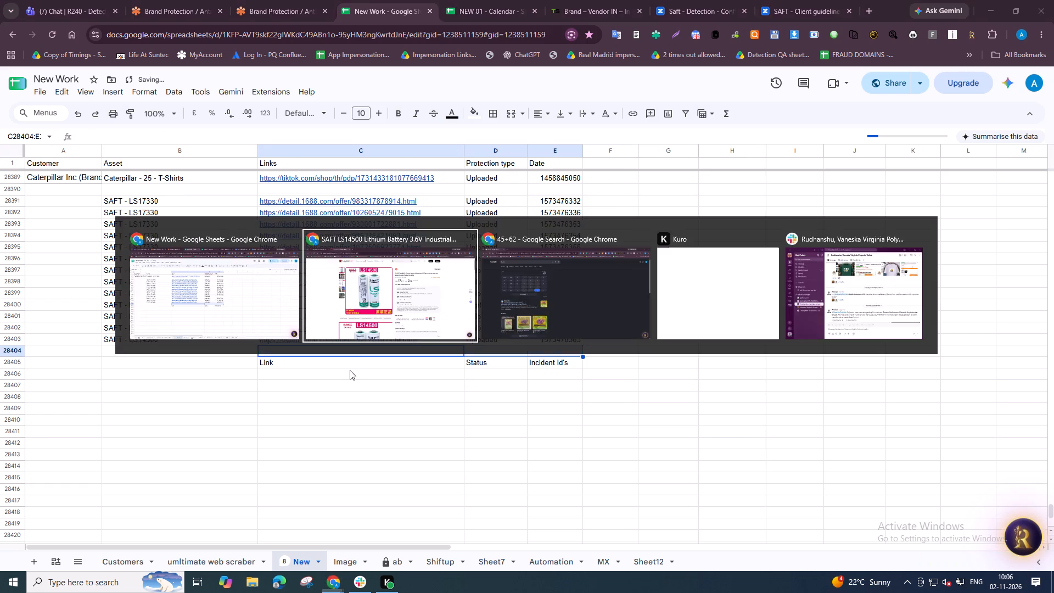
key("ctrl+w")
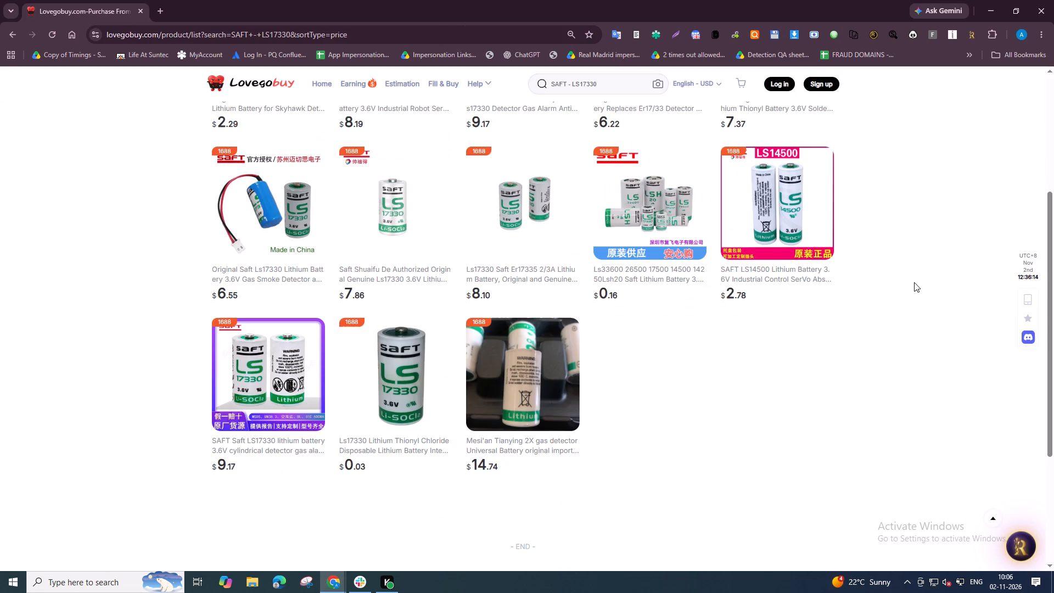
Search Lovegobuy for the asset name "SAFT - LSH20", copied from the Saft detection guidelines.
key("alt+Tab")
left_click(693, 0)
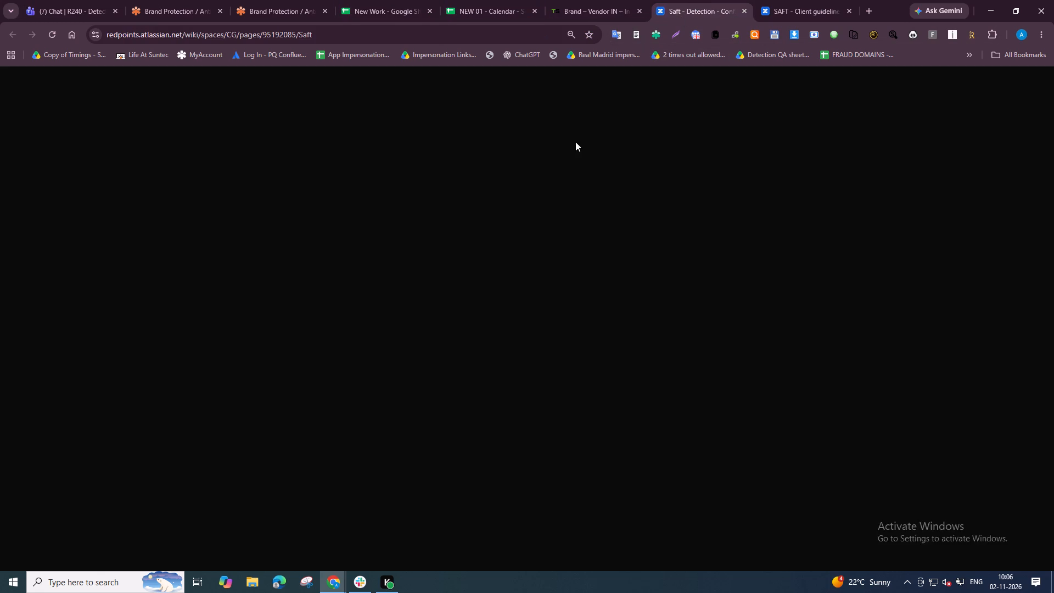
scroll(509, 398, "up", 7)
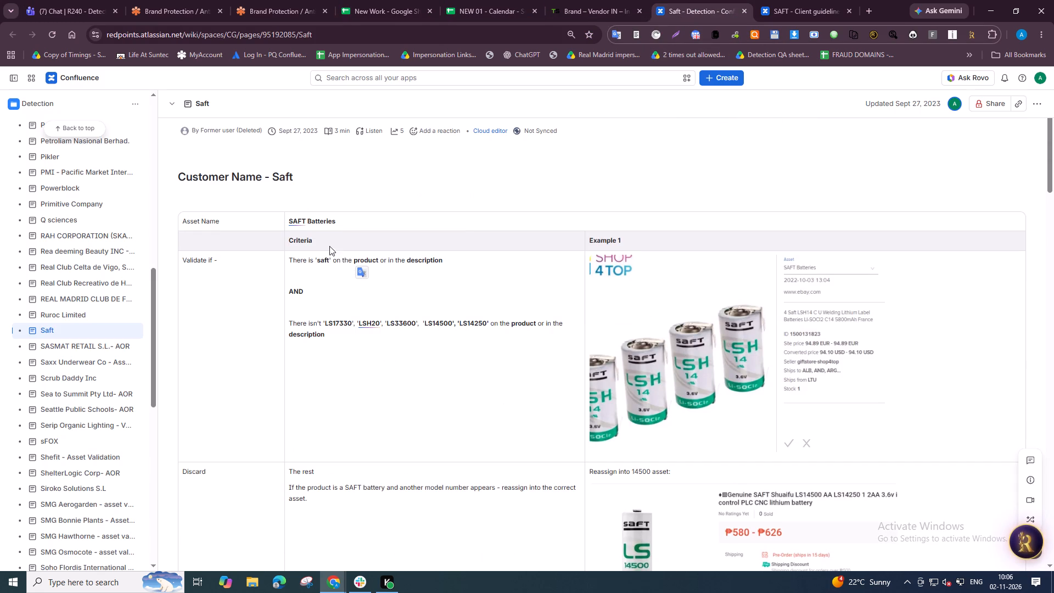
scroll(350, 304, "down", 12)
left_click_drag(289, 345, 346, 348)
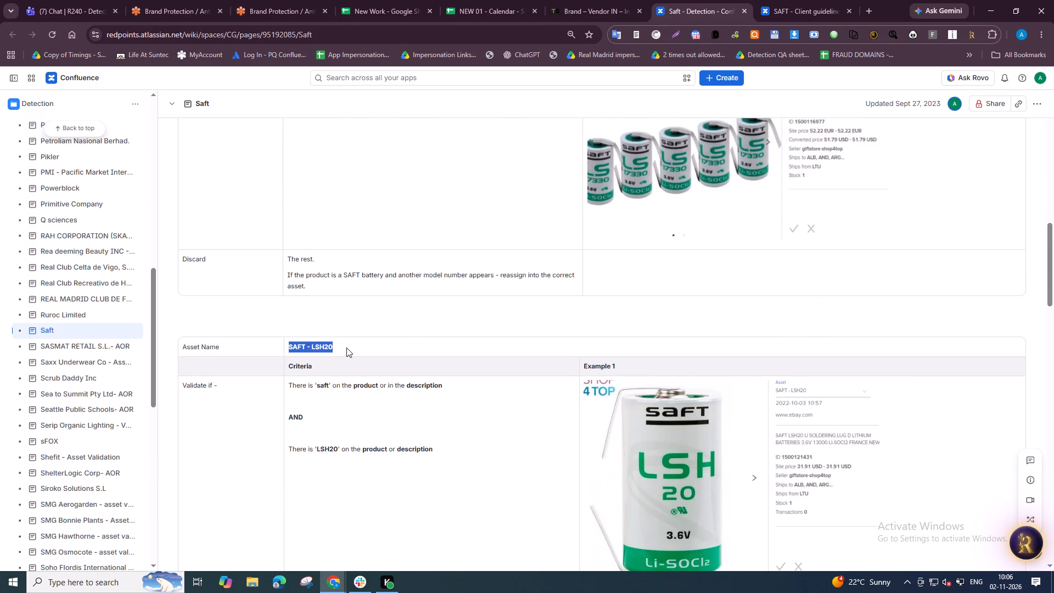
left_click_drag(346, 348, 347, 348)
key("ctrl+c")
key("alt+Tab")
left_click(550, 78)
triple_click(556, 77)
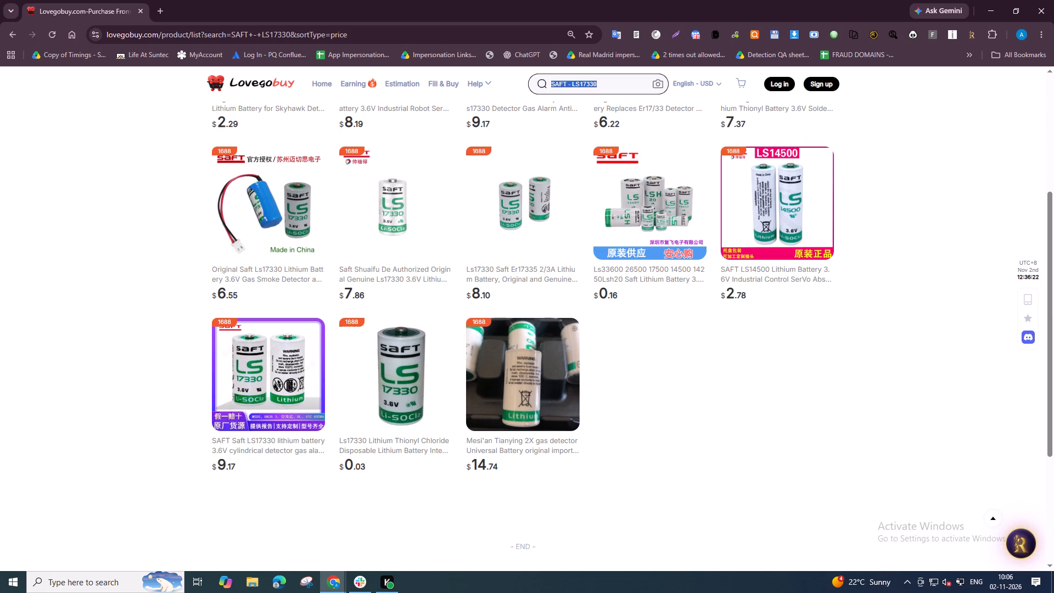
key("ctrl+v")
key("Return")
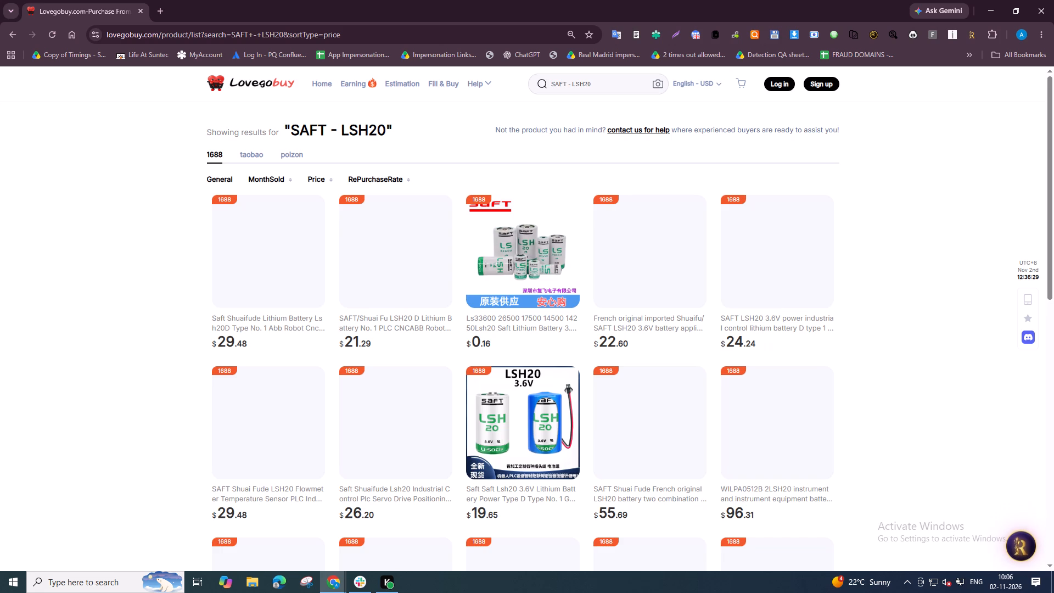
scroll(644, 180, "down", 1)
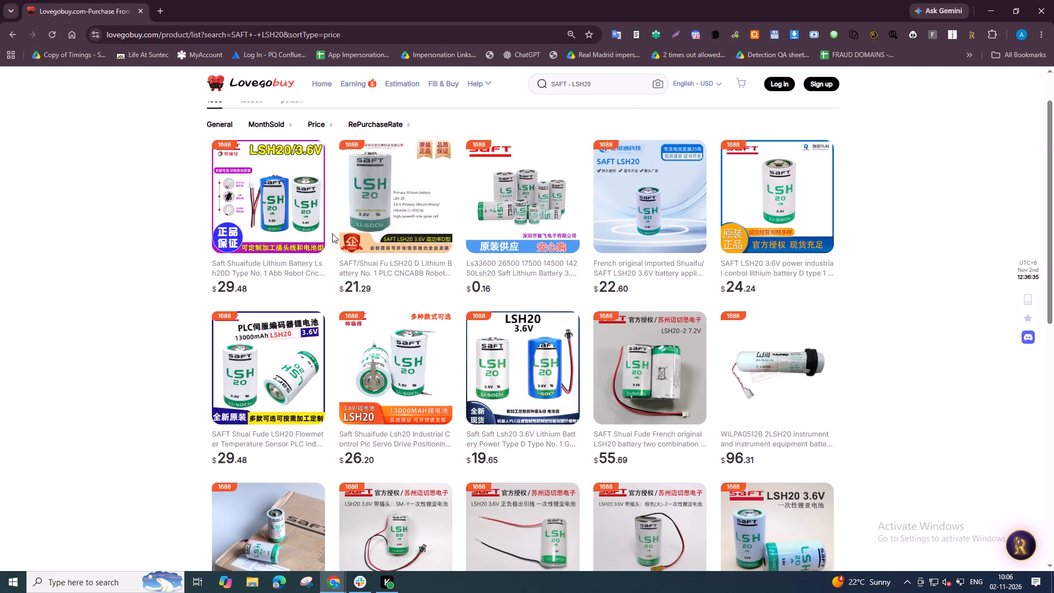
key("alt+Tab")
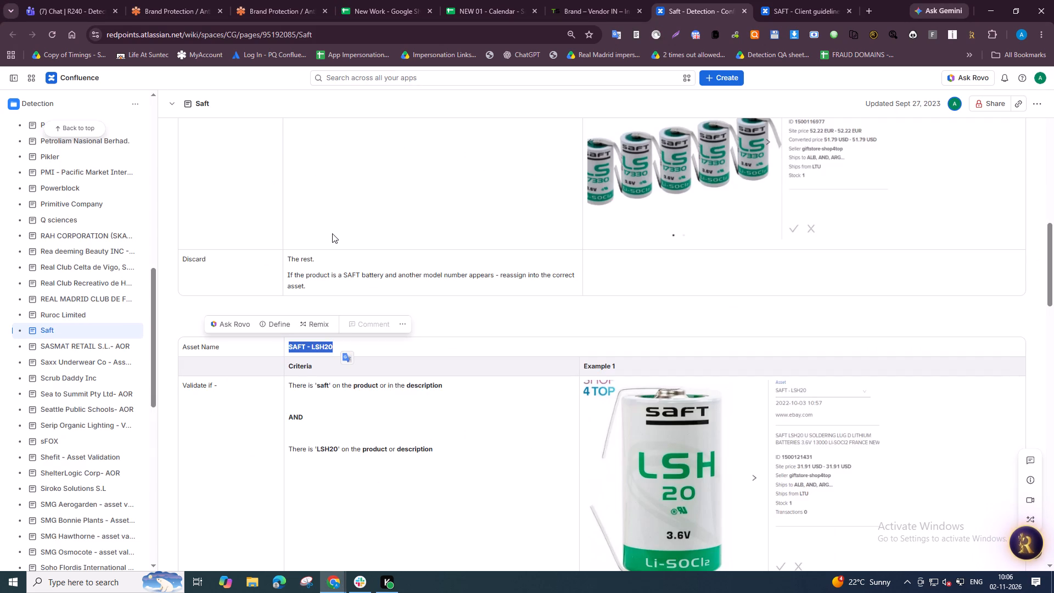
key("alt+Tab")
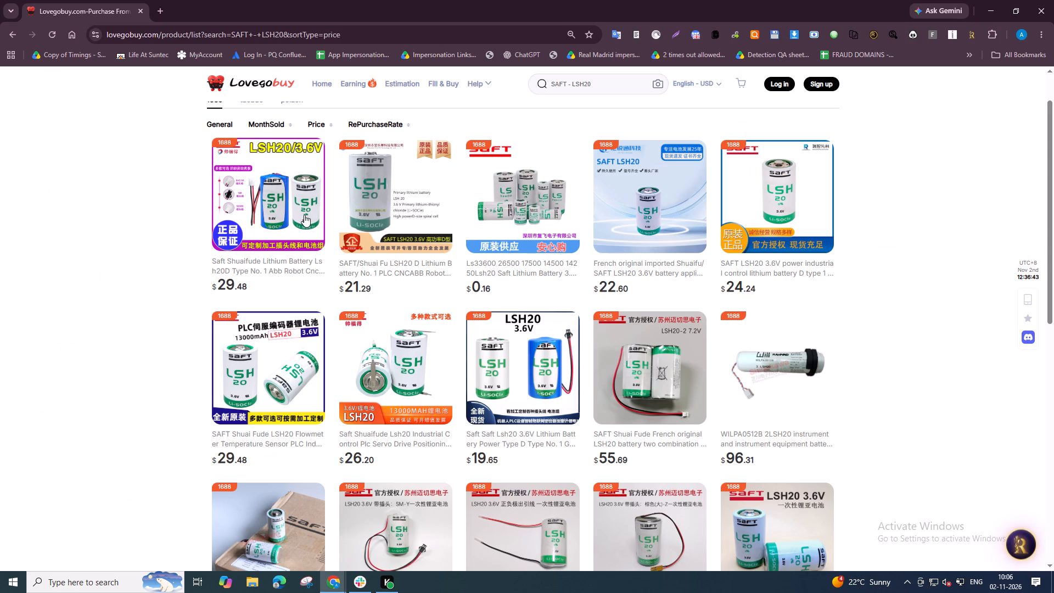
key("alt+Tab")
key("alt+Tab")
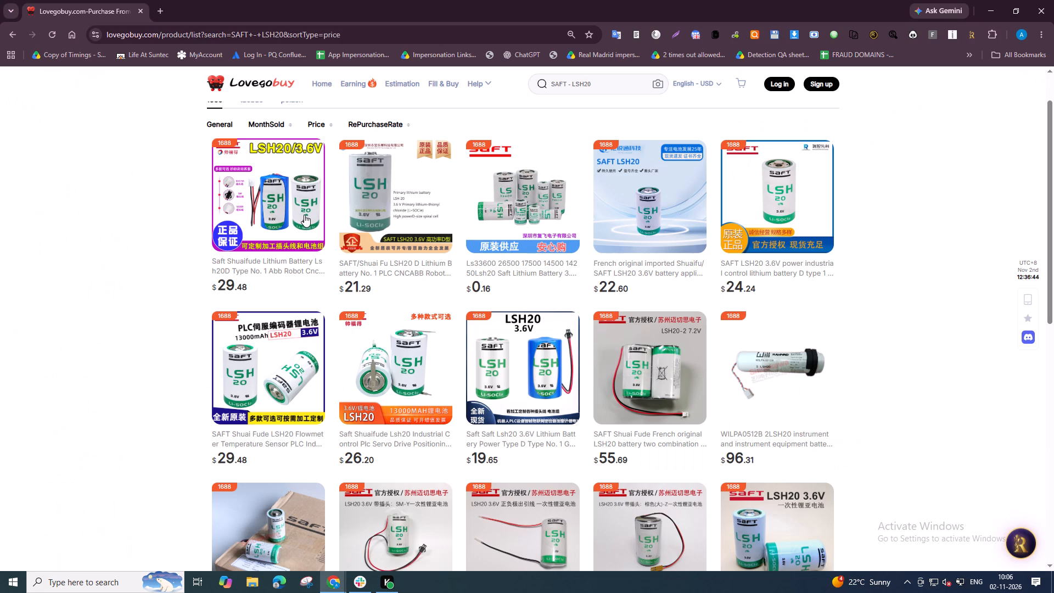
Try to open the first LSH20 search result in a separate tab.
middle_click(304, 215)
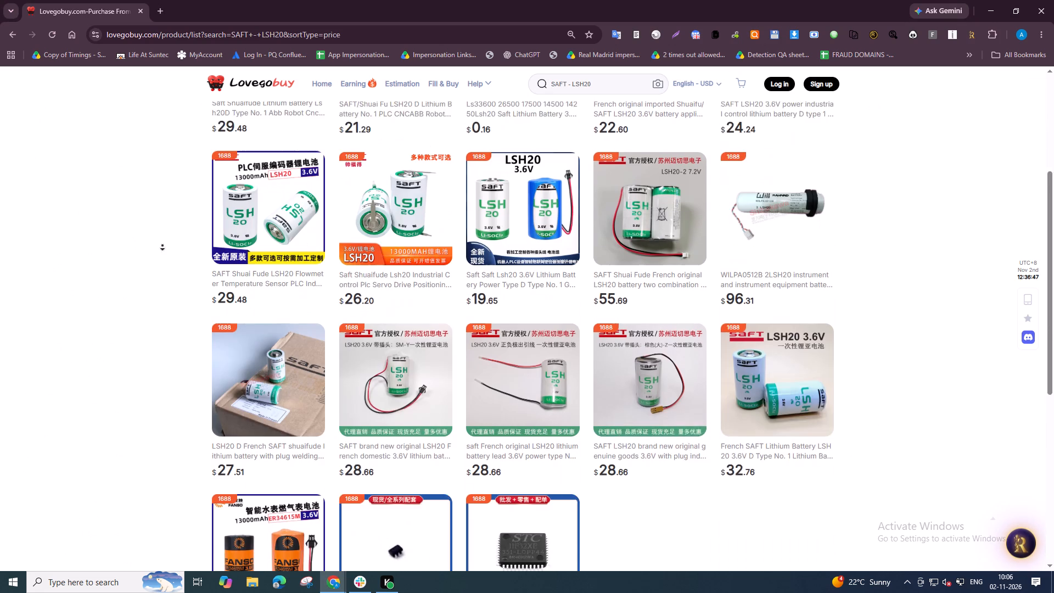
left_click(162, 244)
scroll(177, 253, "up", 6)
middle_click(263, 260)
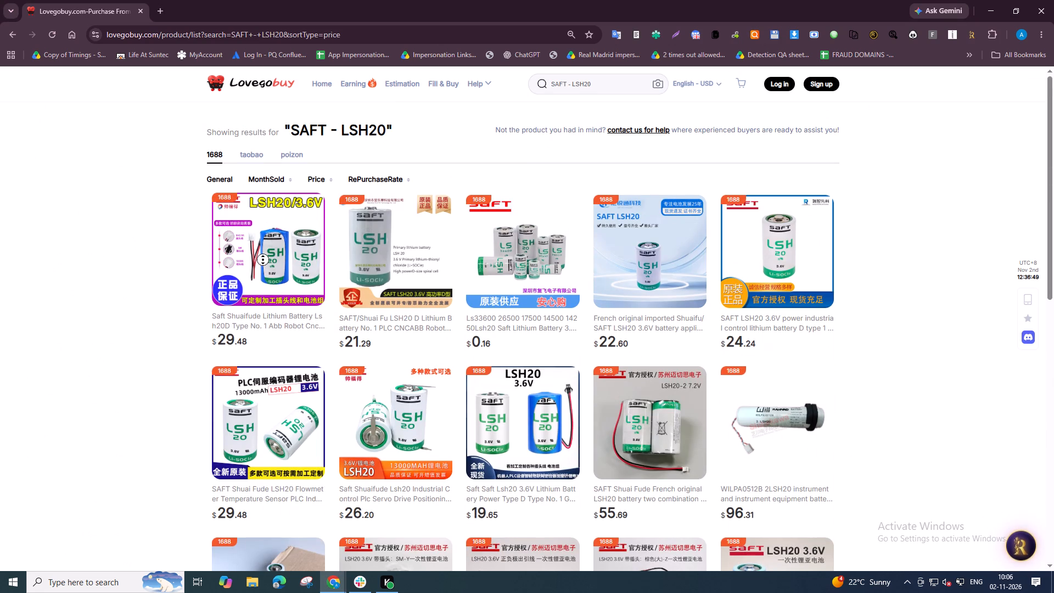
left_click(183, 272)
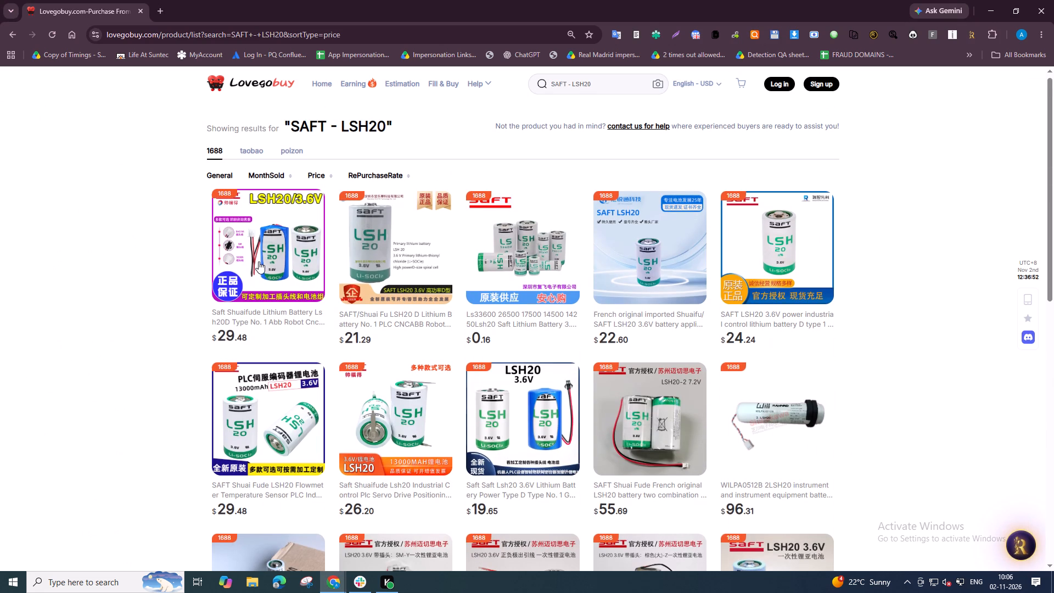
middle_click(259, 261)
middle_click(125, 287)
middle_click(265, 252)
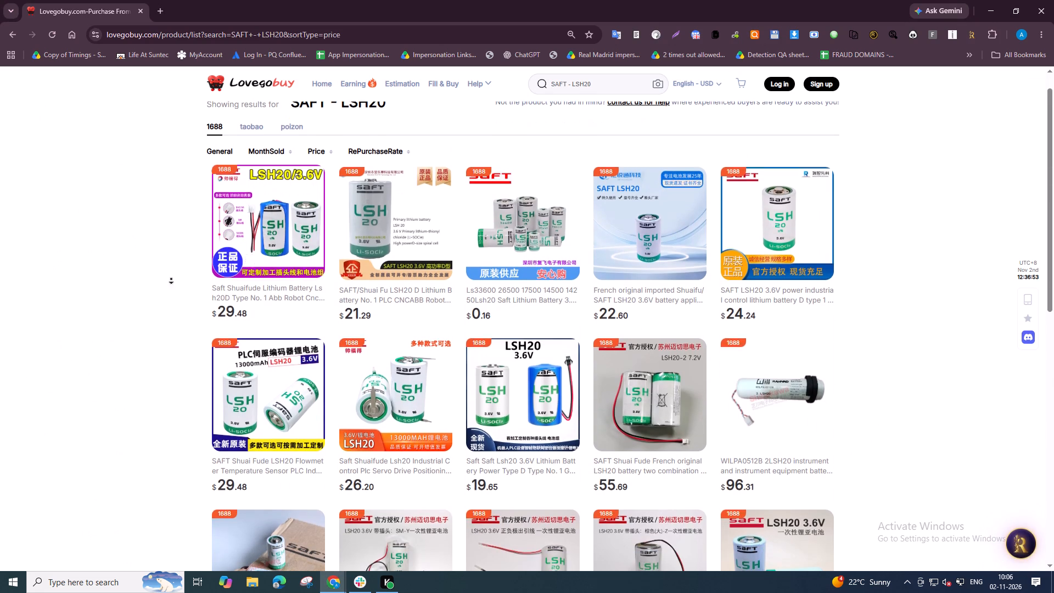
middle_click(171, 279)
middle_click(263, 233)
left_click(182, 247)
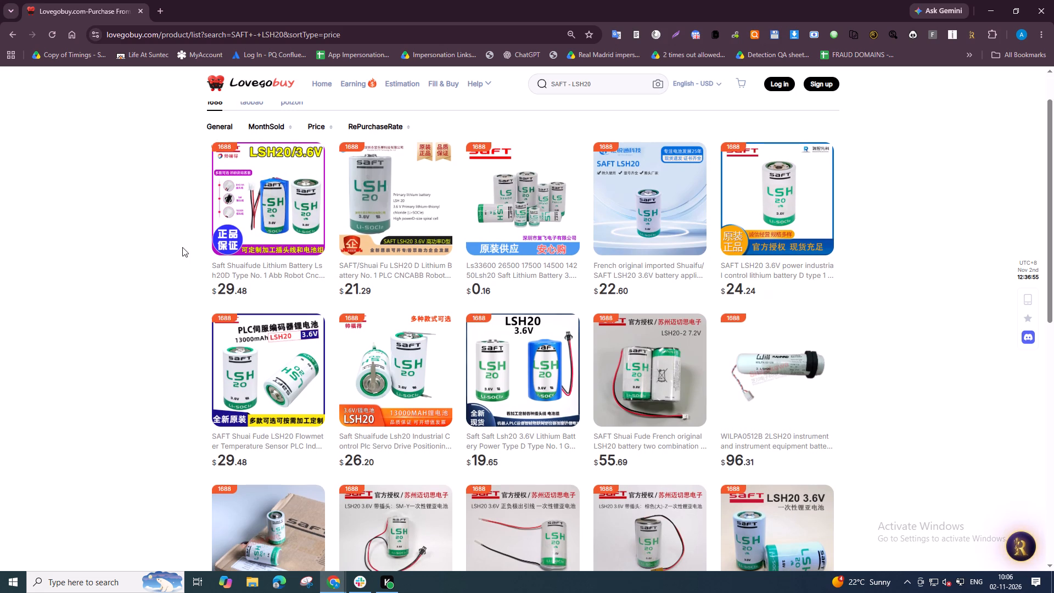
Open the nine SAFT listings in the first two result rows in separate tabs, skipping the WILPA0512B battery.
left_click(270, 200, "ctrl")
left_click(363, 198, "ctrl")
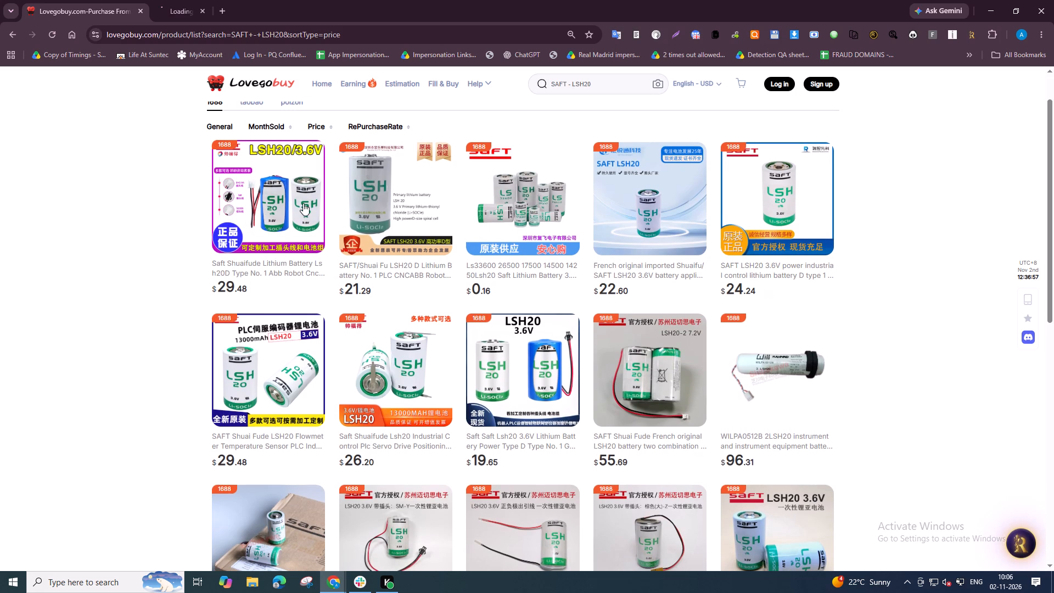
left_click(517, 214, "ctrl")
left_click(618, 218, "ctrl")
left_click(749, 180, "ctrl")
left_click(692, 362, "ctrl")
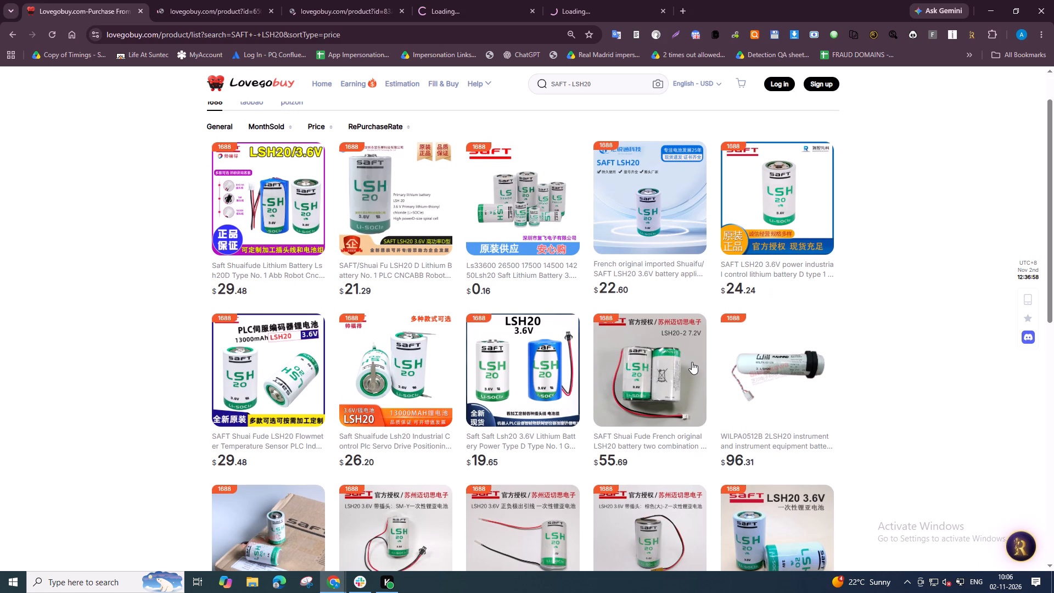
left_click(556, 377, "ctrl")
left_click(414, 374, "ctrl")
left_click(305, 355, "ctrl")
Open the five SAFT LSH20 listings in the third result row in separate tabs and check the remaining results.
scroll(462, 357, "down", 2)
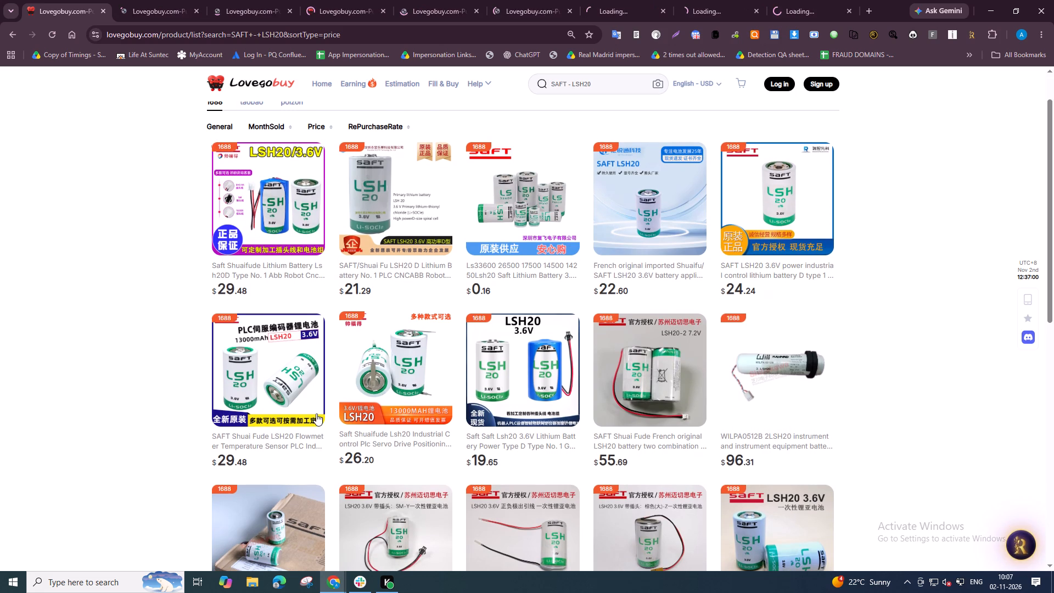
scroll(316, 413, "down", 2)
left_click(304, 328, "ctrl")
left_click(397, 331, "ctrl")
left_click(525, 312, "ctrl")
left_click(620, 318, "ctrl")
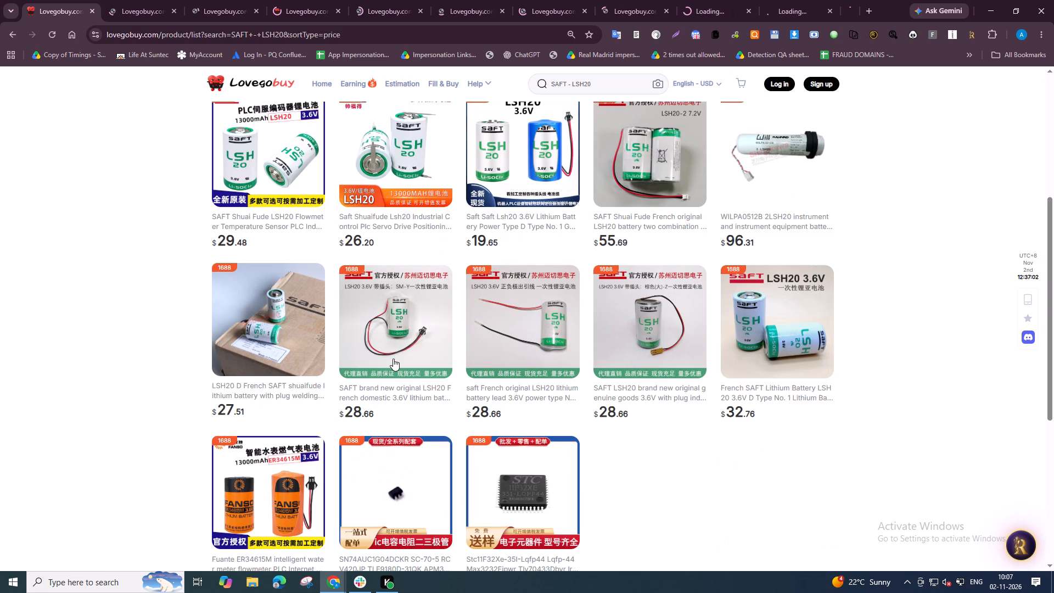
left_click(750, 337, "ctrl")
scroll(638, 423, "down", 5)
Go to the first opened LSH20 listing for review.
left_click(92, 0)
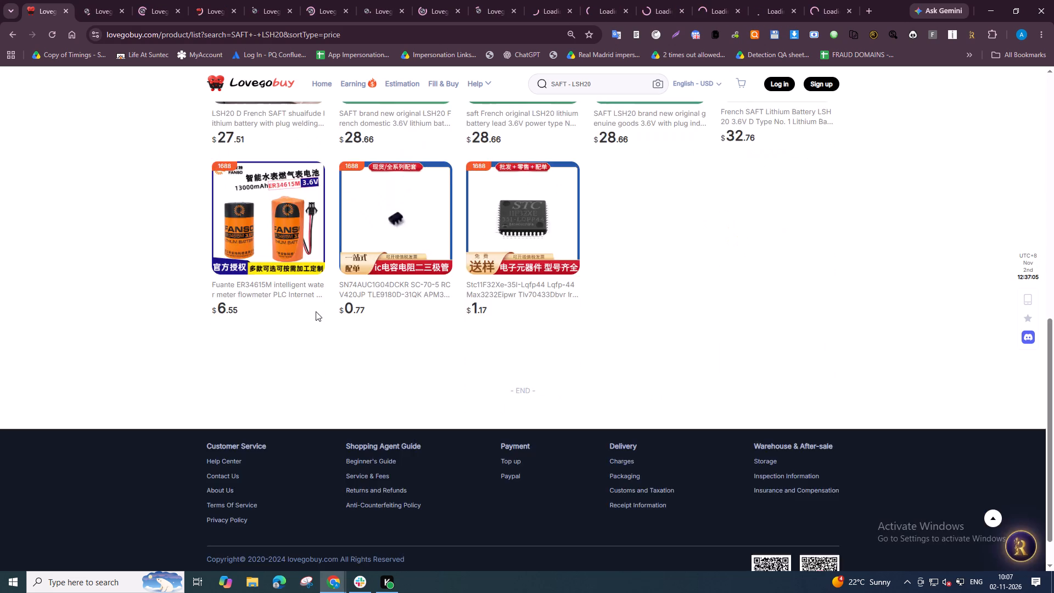
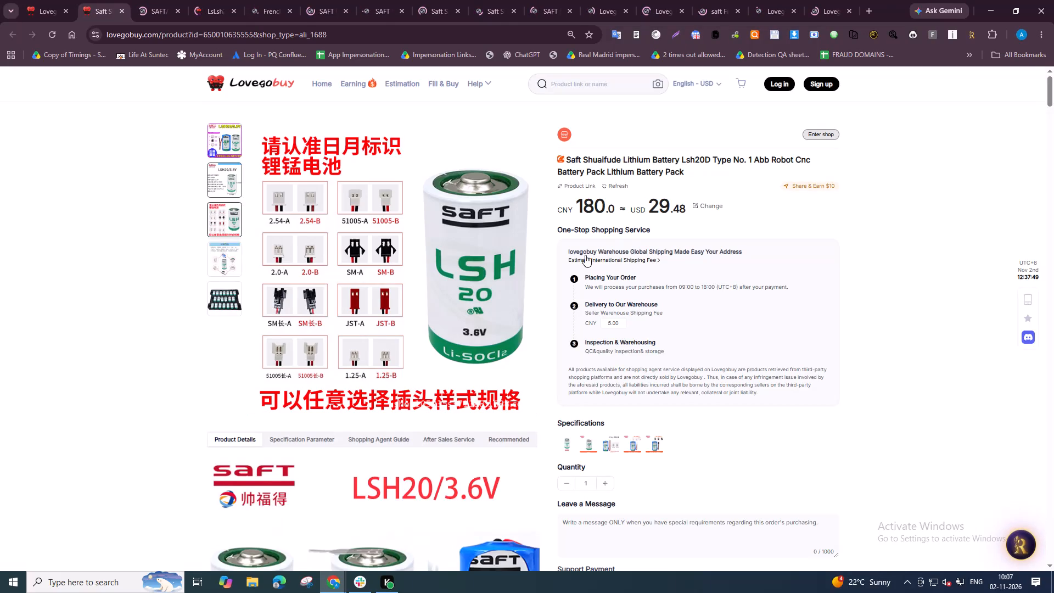
Log the Lsh20D ABB robot listing's 1688 product link in cell C28409 of New Work and close the listing.
right_click(575, 188)
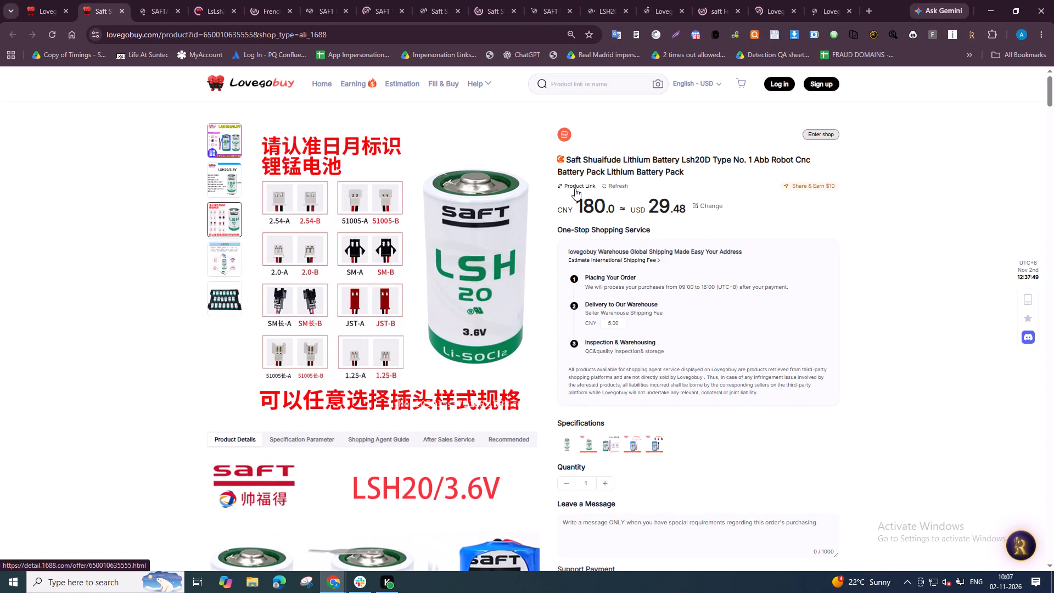
left_click(605, 300)
key("alt+Tab")
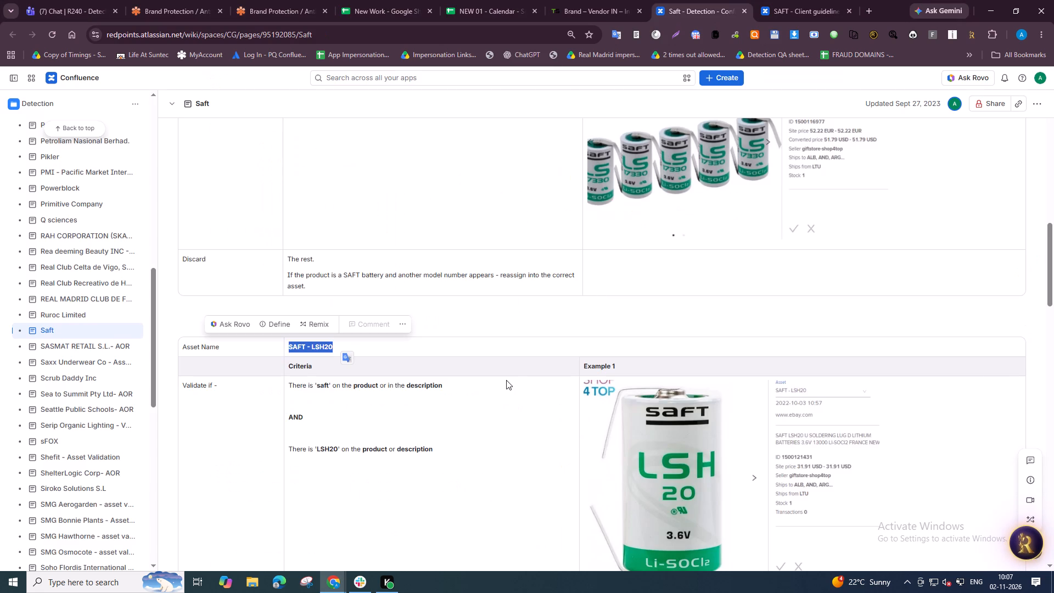
scroll(489, 321, "down", 1)
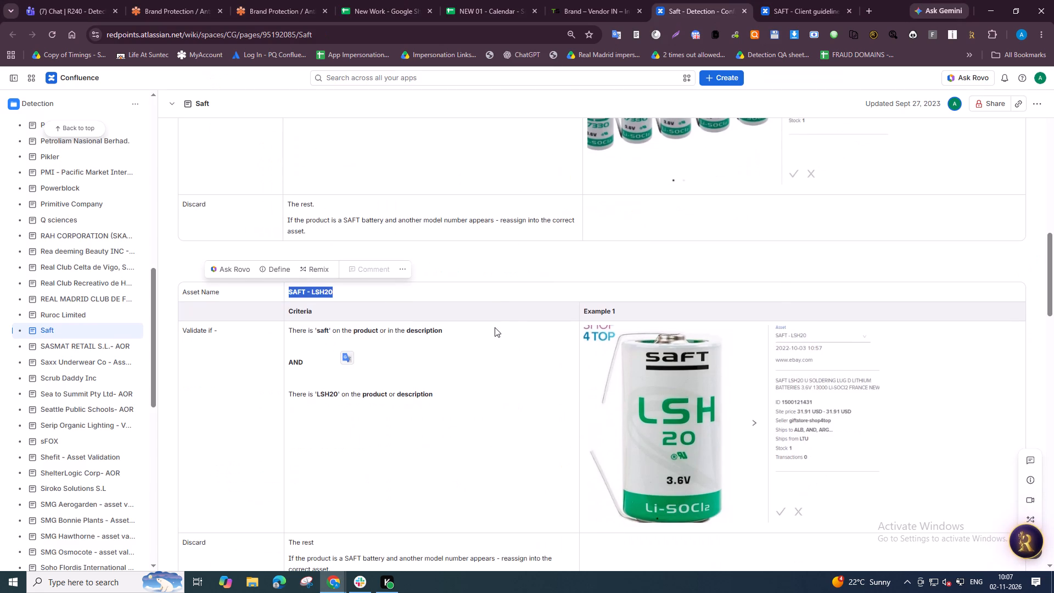
left_click(405, 0)
left_click(384, 404)
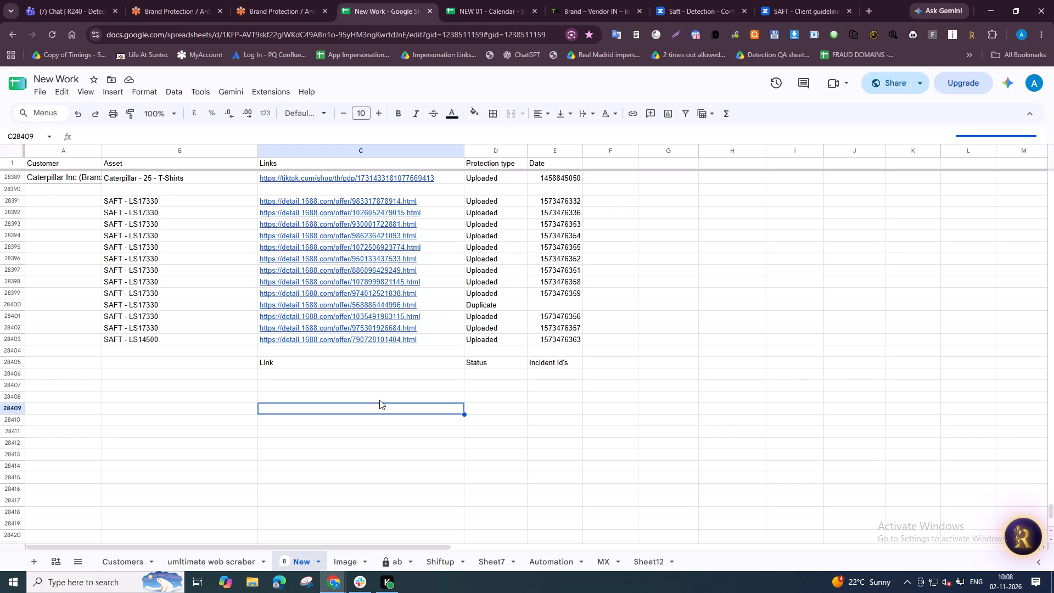
key("ctrl+v")
key("alt+Tab")
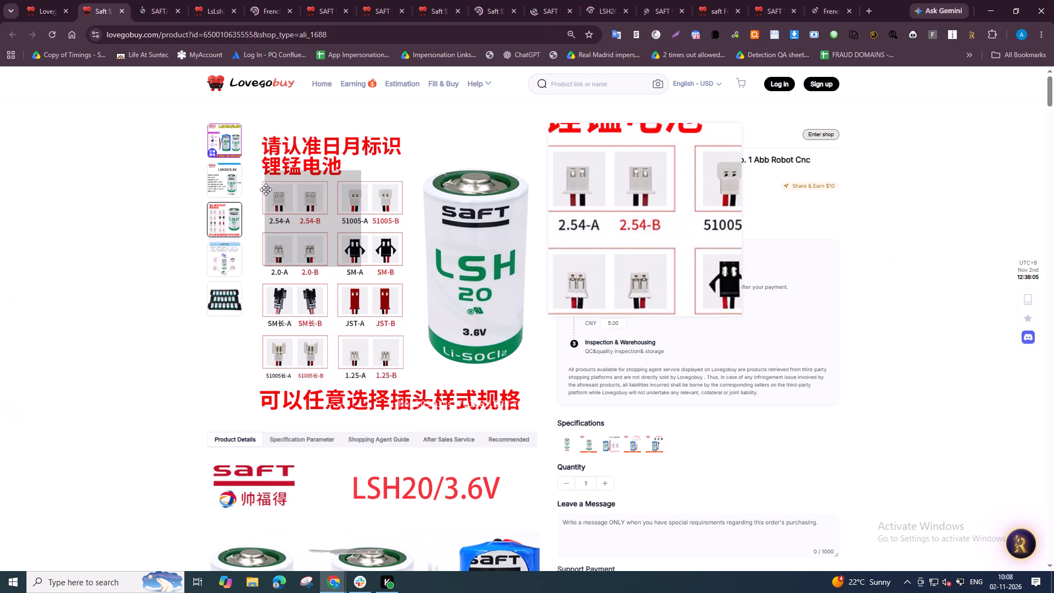
left_click(121, 14)
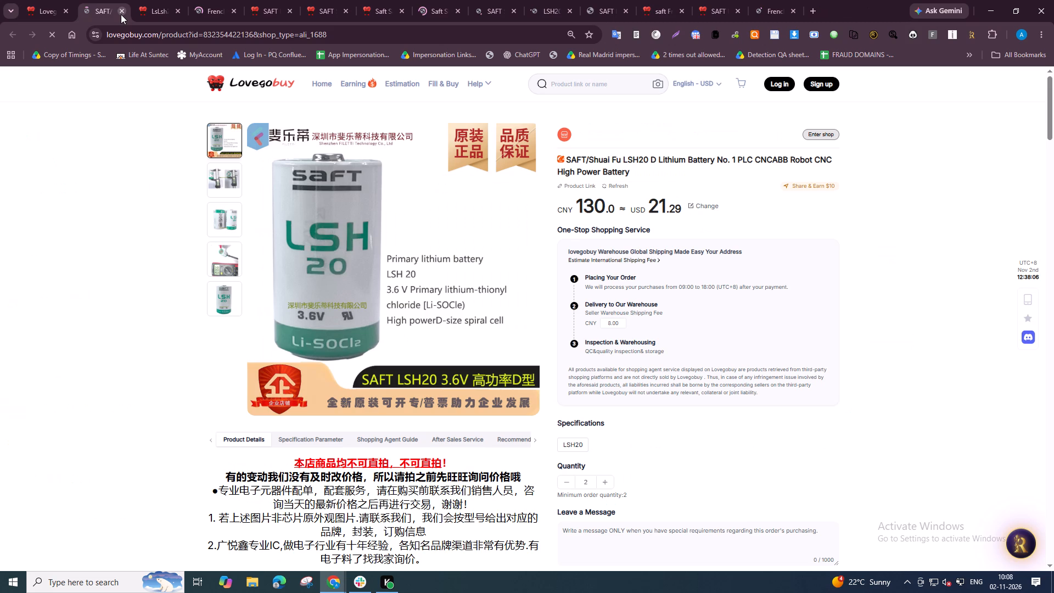
Log the SAFT/Shuai Fu LSH20 PLC robot listing's product link in cell C28410 of New Work and close the listing.
right_click(572, 186)
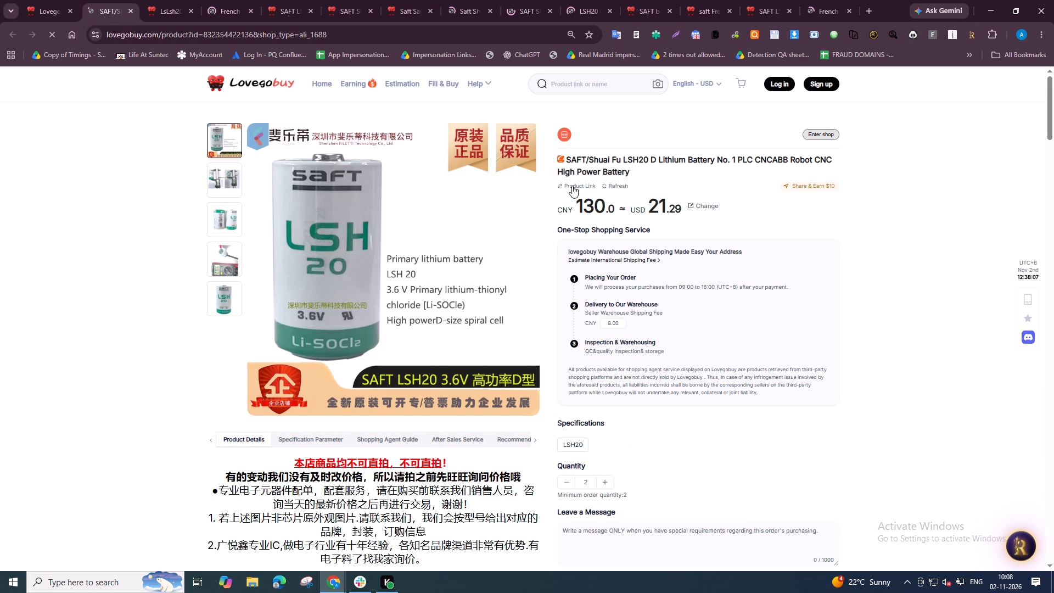
left_click(623, 298)
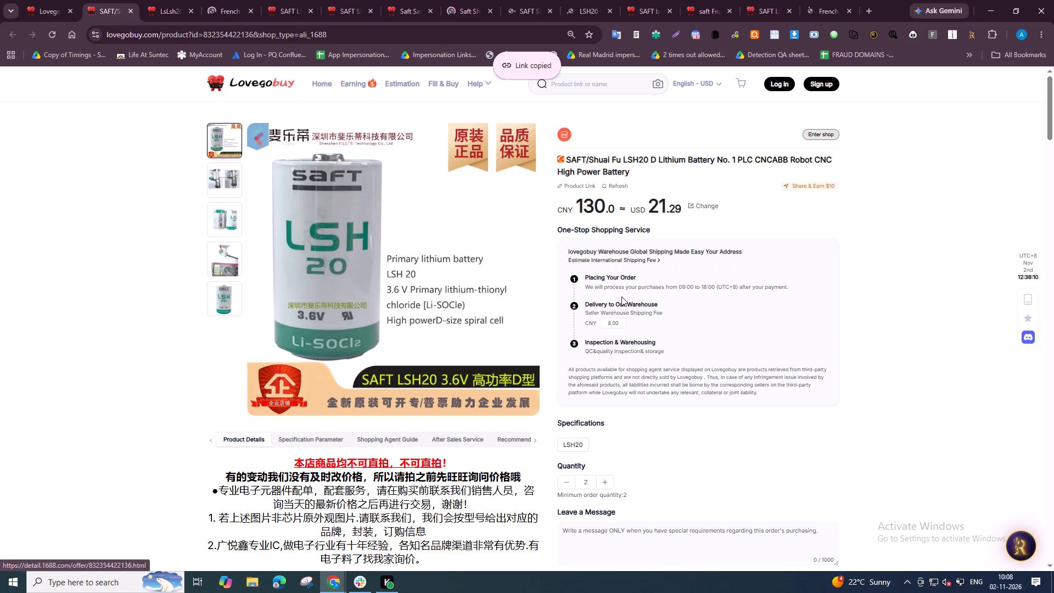
key("alt+Tab")
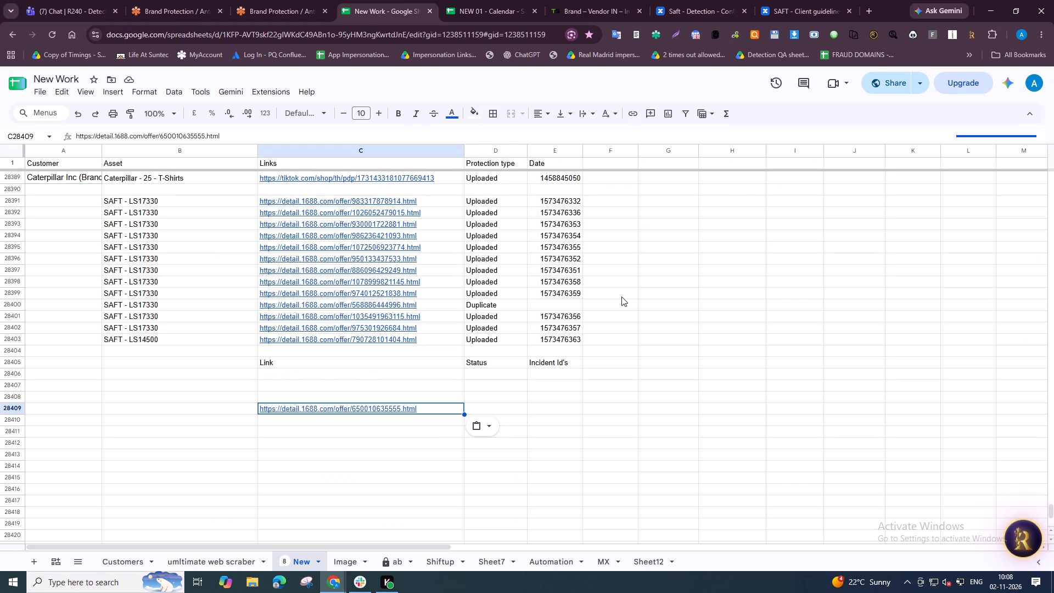
left_click(434, 422)
key("ctrl+v")
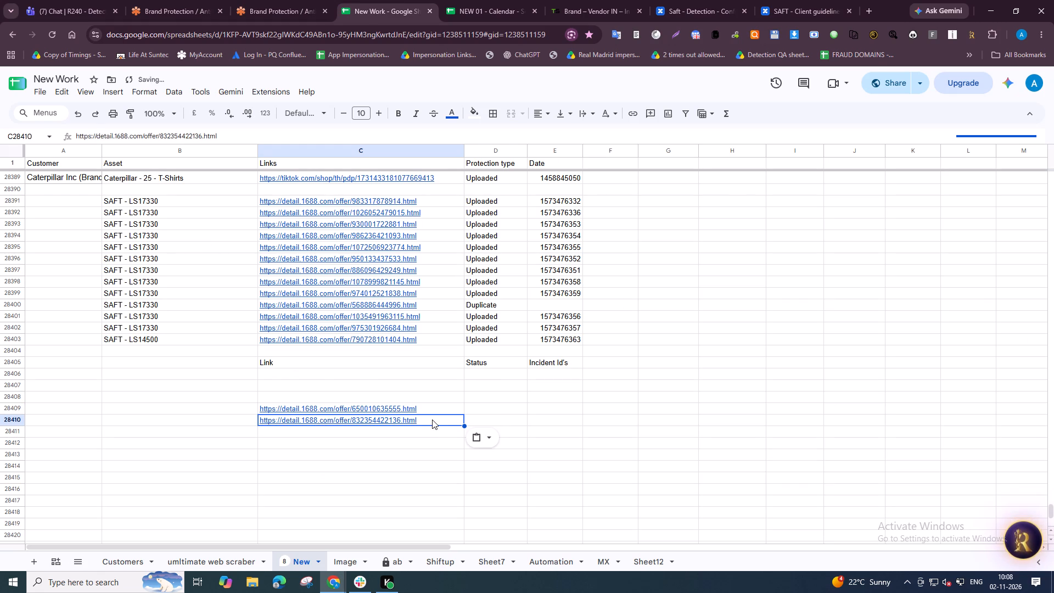
left_click(423, 442)
key("alt+Tab")
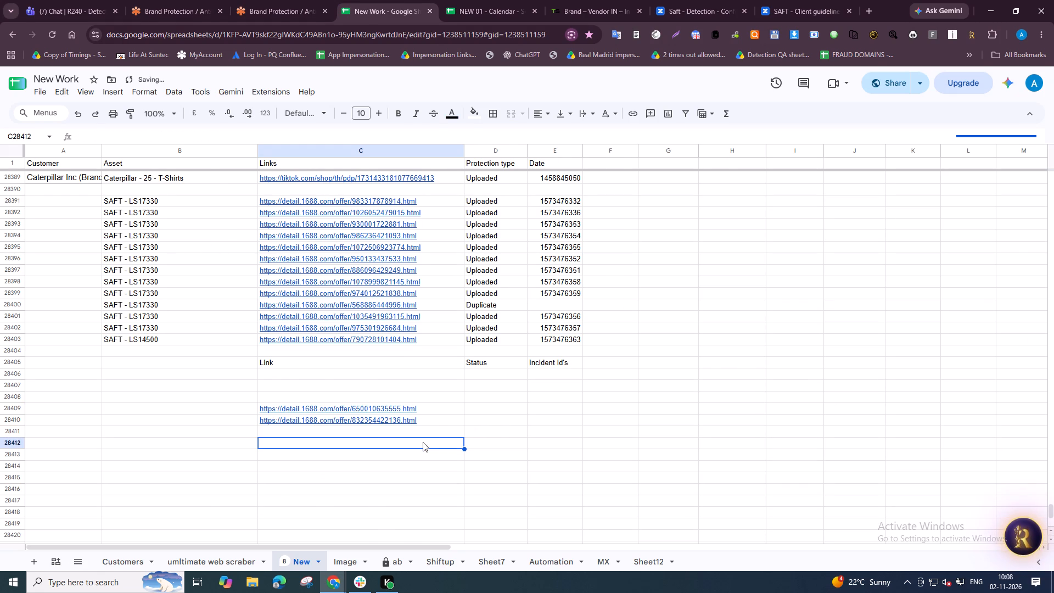
key("ctrl+w")
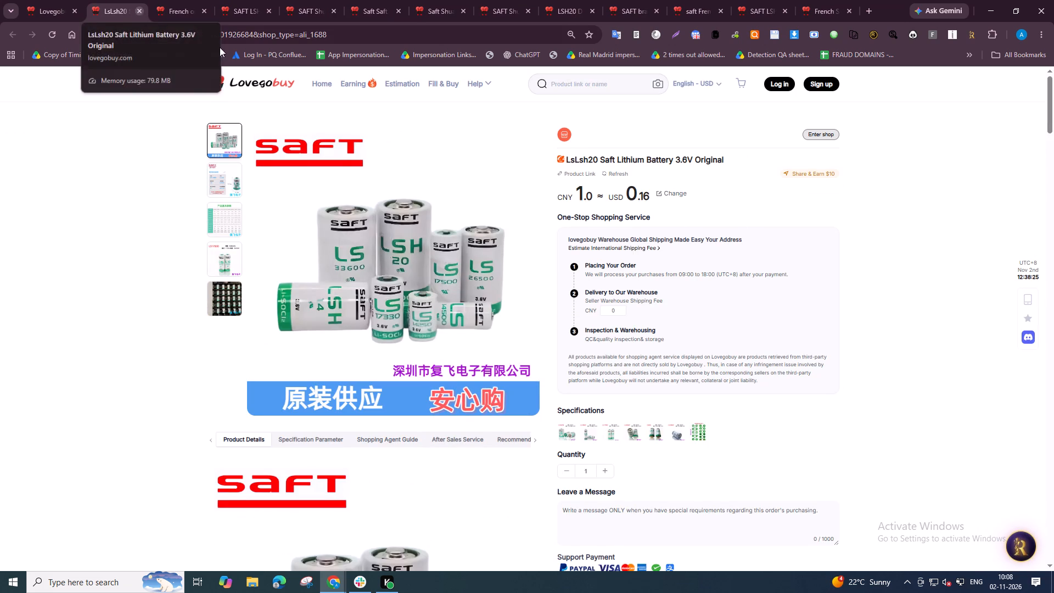
Check the LsLsh20 3.6V Original listing against the links in New Work and close it without logging it.
key("alt+Tab")
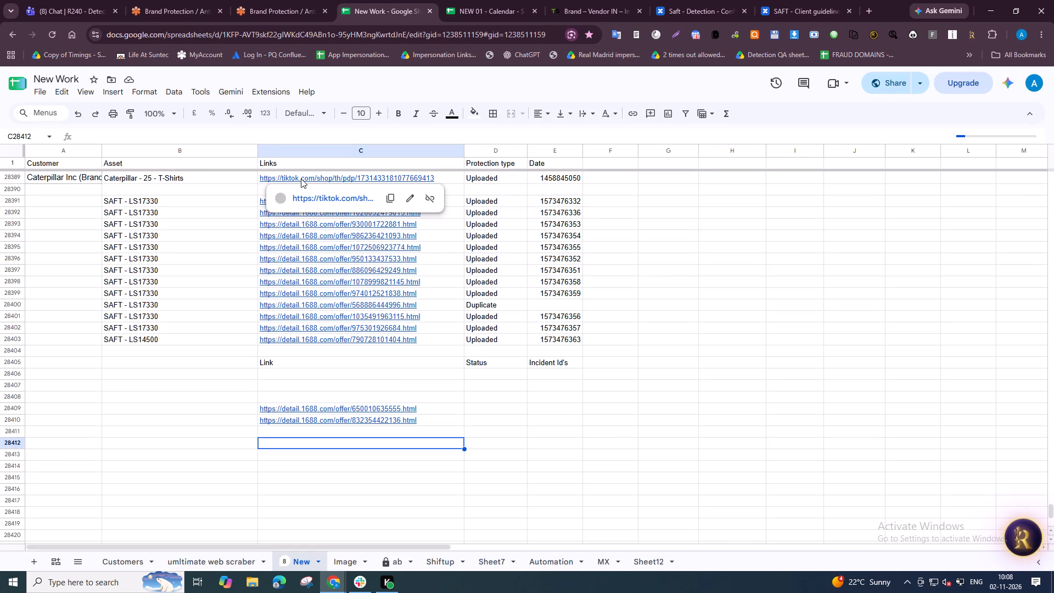
key("Tab")
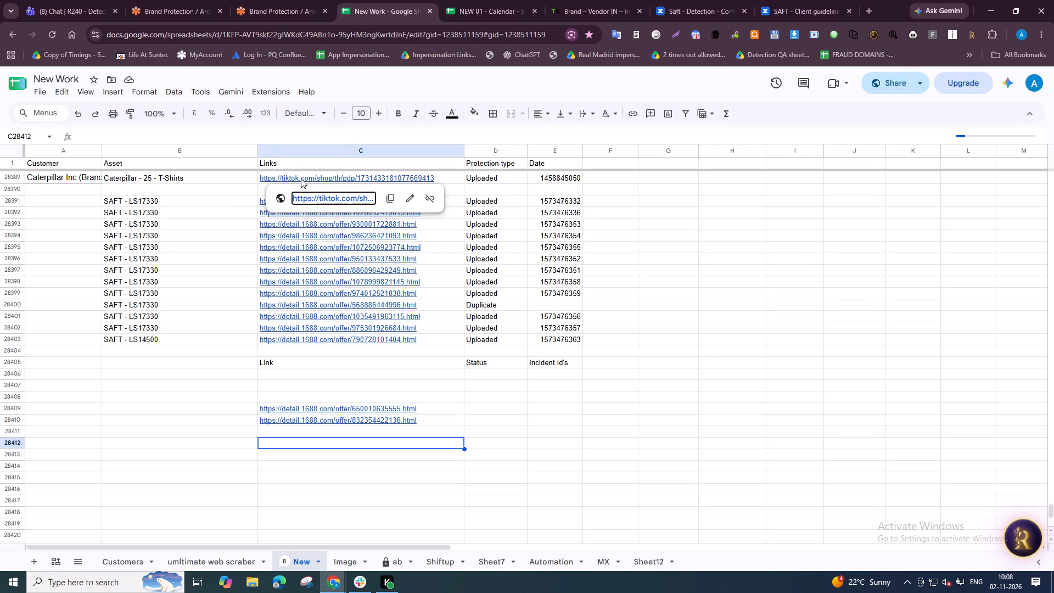
key("alt+Tab")
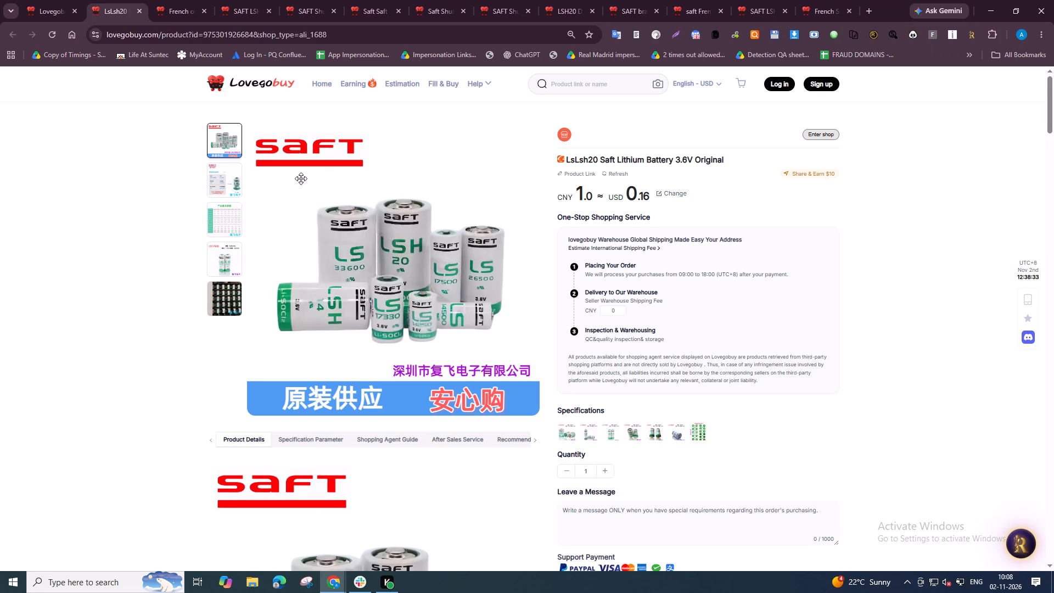
key("ctrl+w")
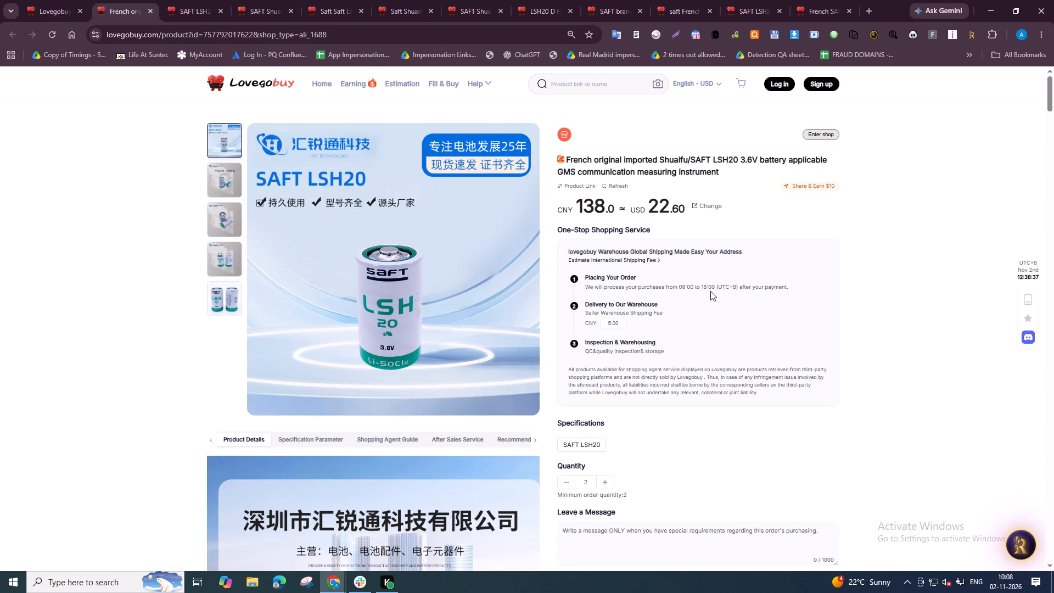
Log the French Shuaifu/SAFT LSH20 GMS instrument listing's product link in cell C28411 of New Work and close the listing.
right_click(576, 183)
left_click(619, 296)
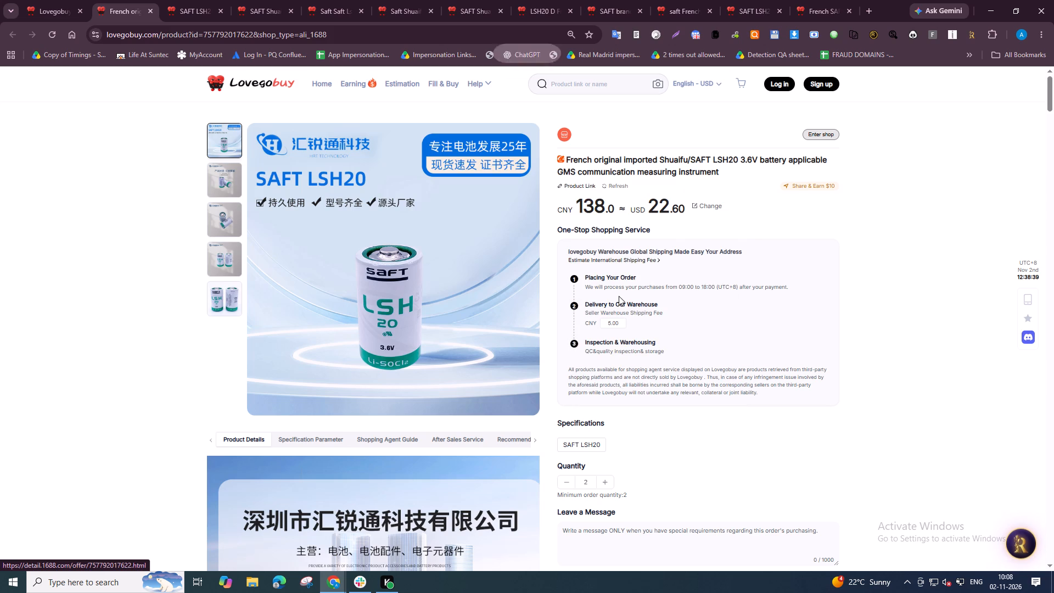
key("alt+Tab")
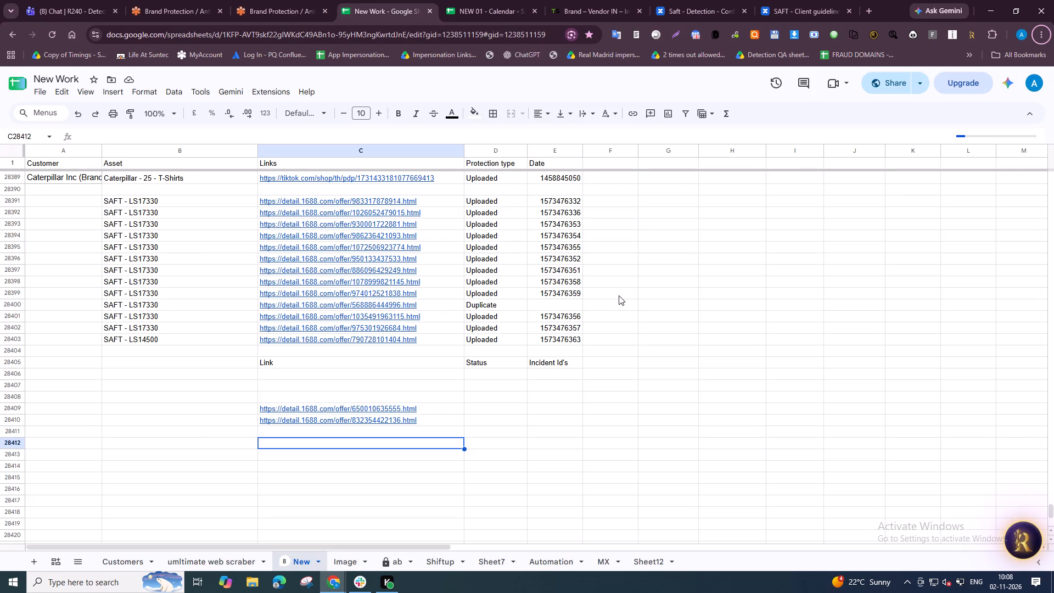
key("ctrl+v")
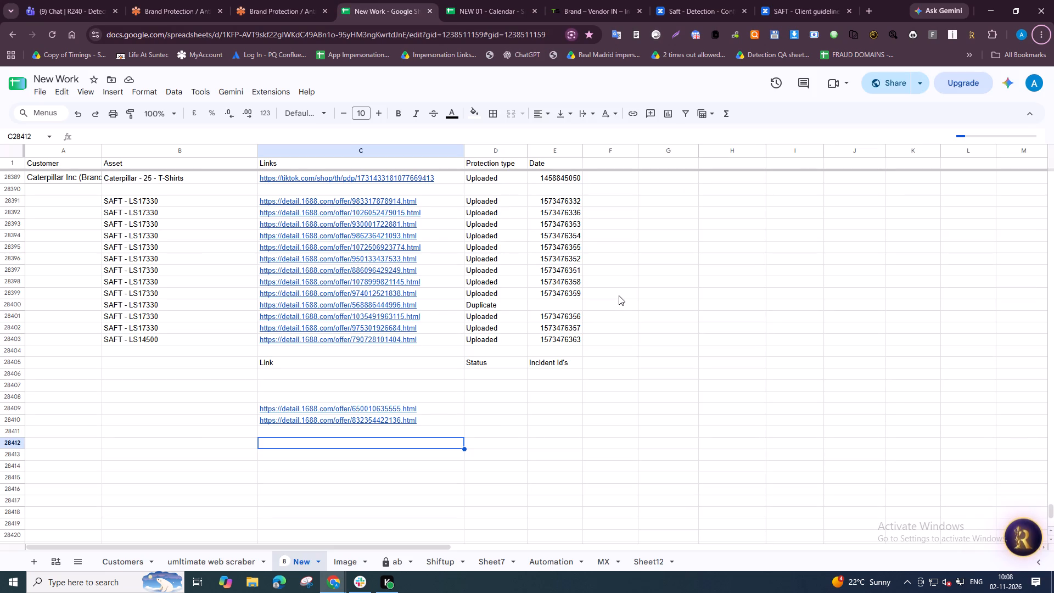
left_click(416, 449)
left_click(410, 434)
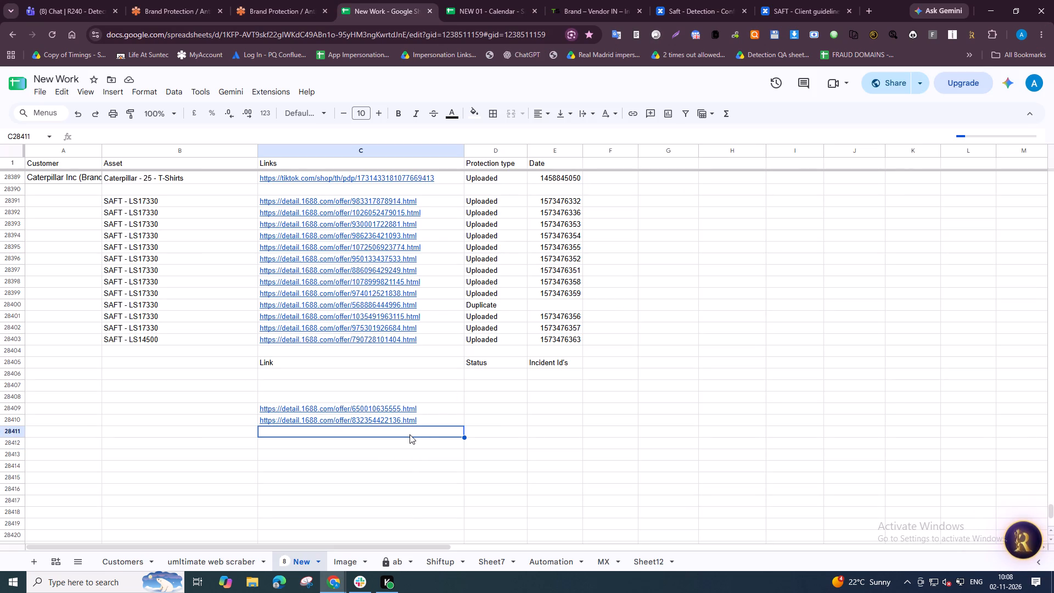
key("ctrl+v")
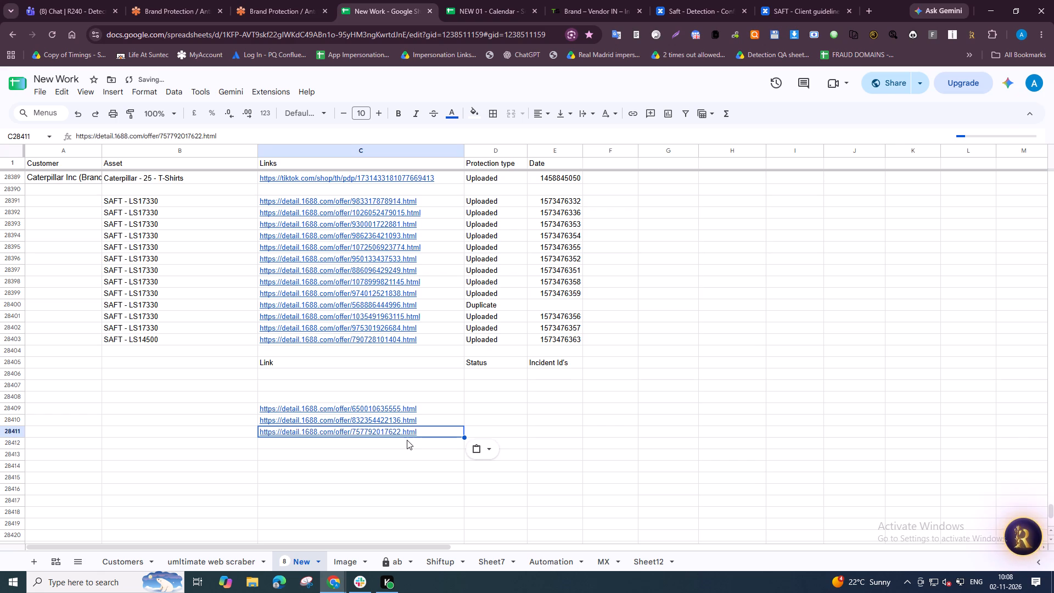
left_click(403, 451)
key("alt+Tab")
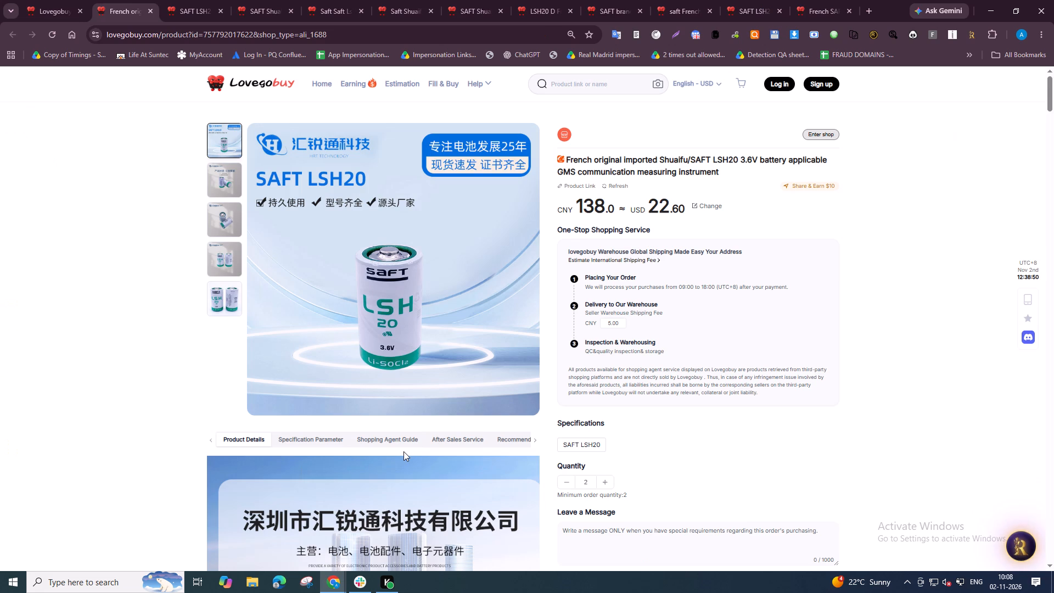
left_click(154, 12)
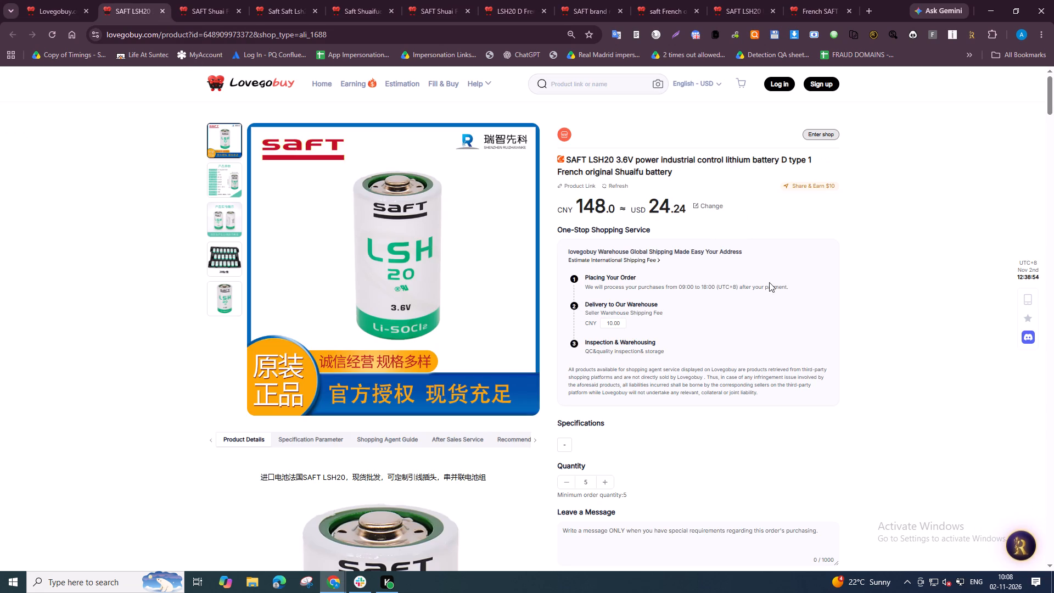
Log the SAFT LSH20 power industrial control battery listing's product link in cell C28413 of New Work and close the listing.
right_click(574, 184)
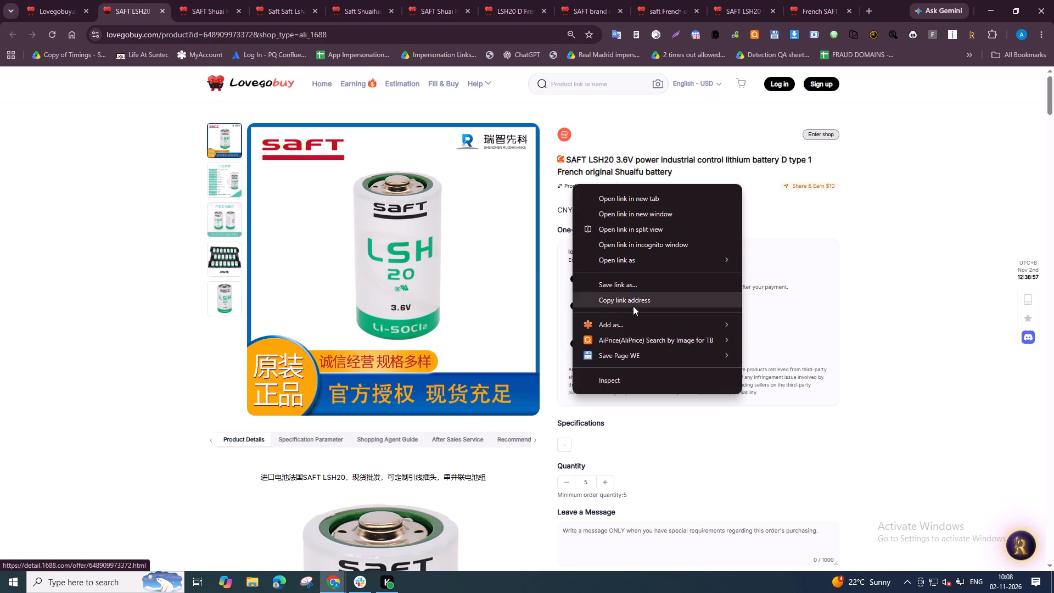
left_click(633, 306)
key("alt+Tab")
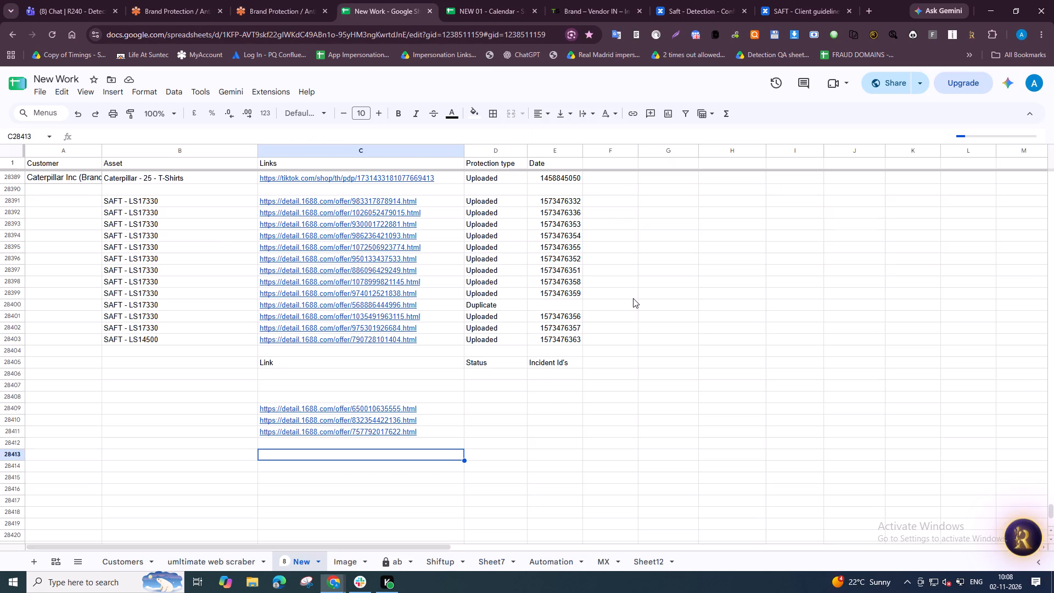
key("ctrl+v")
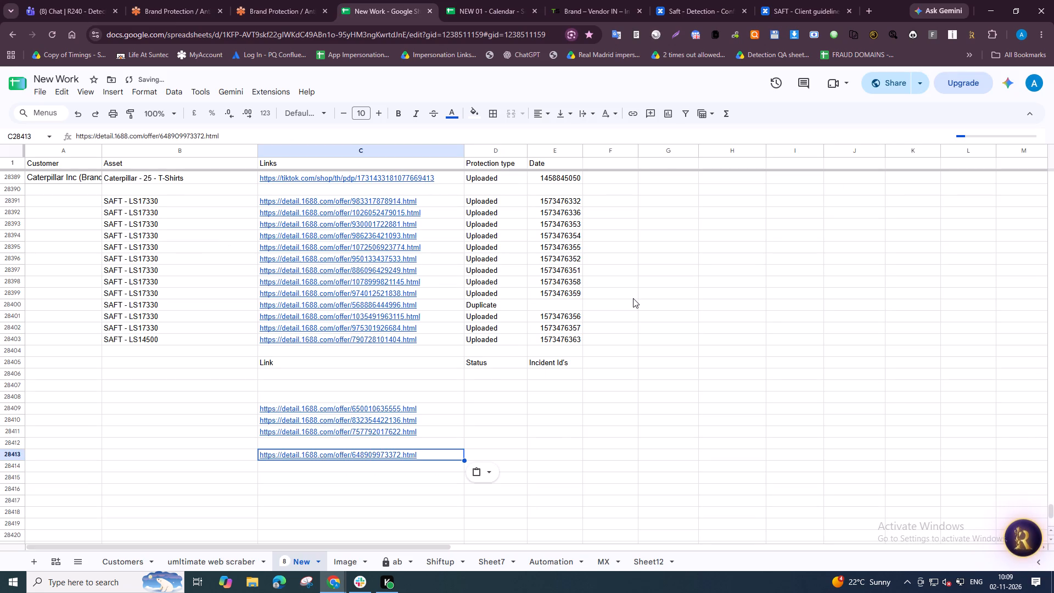
left_click(487, 407)
key("alt+Tab")
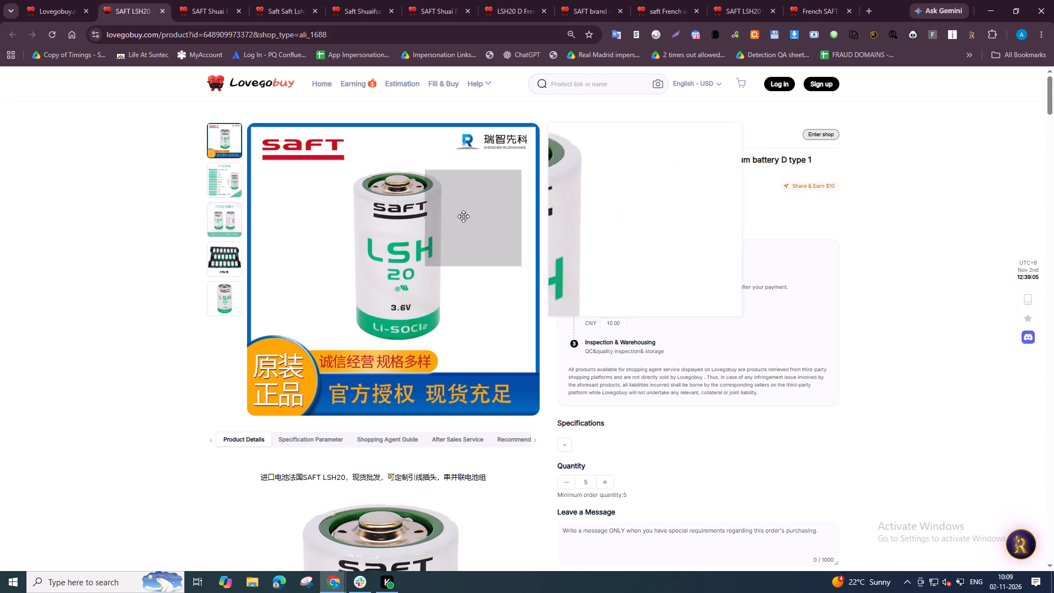
left_click(162, 11)
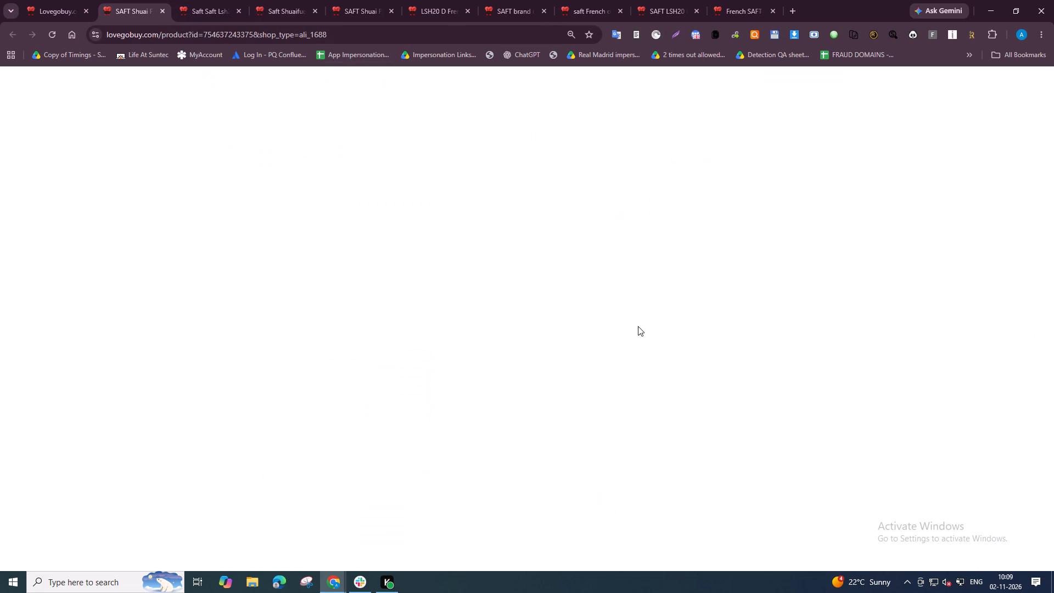
Log the two-battery 7.2V LSH20 gas meter listing's product link in the empty cell C28412 and close the listing.
right_click(577, 186)
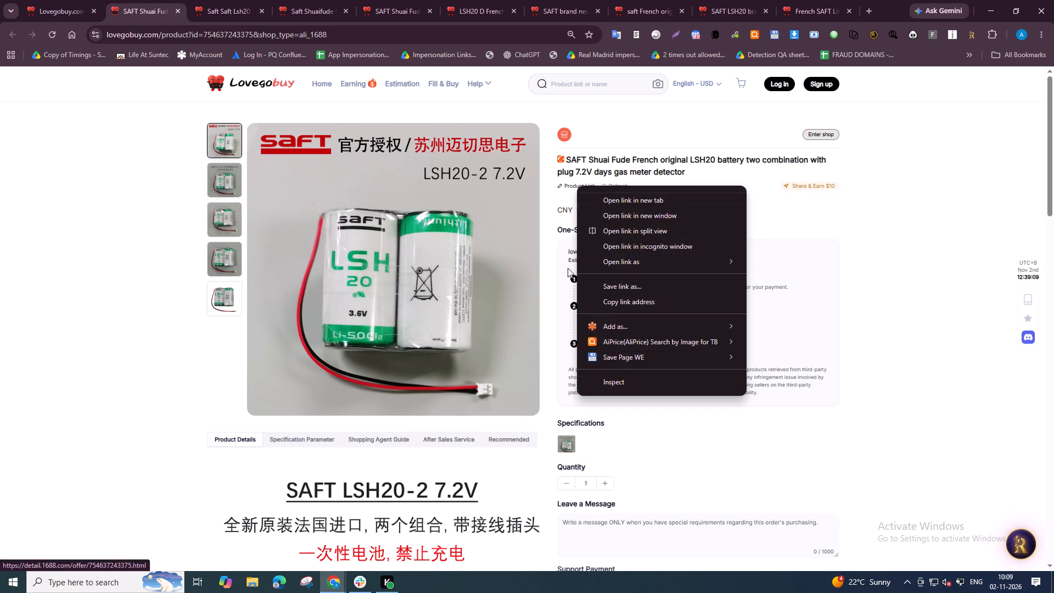
left_click(636, 301)
key("alt+Tab")
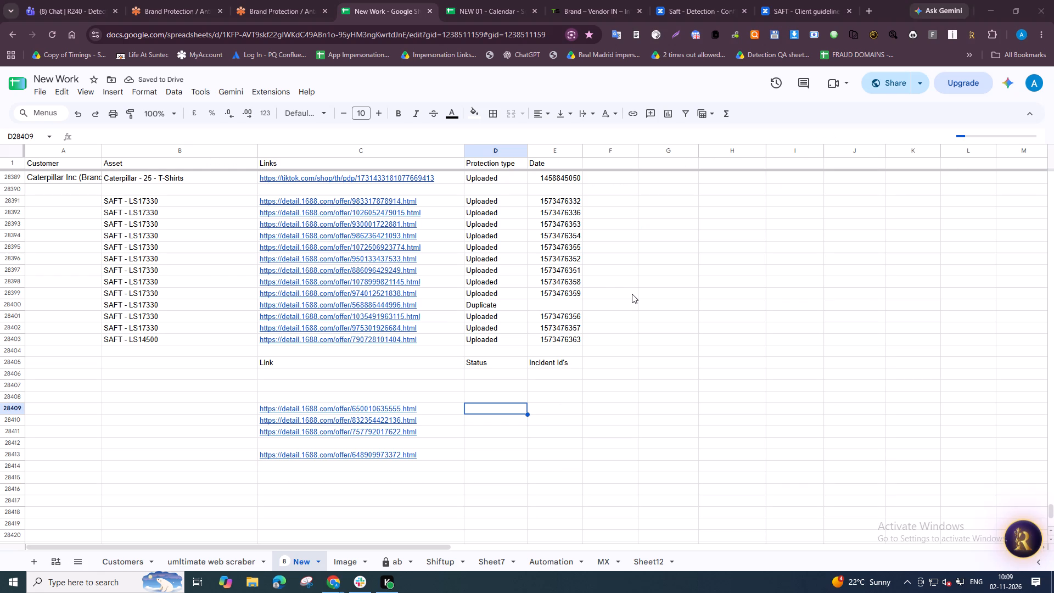
left_click(439, 443)
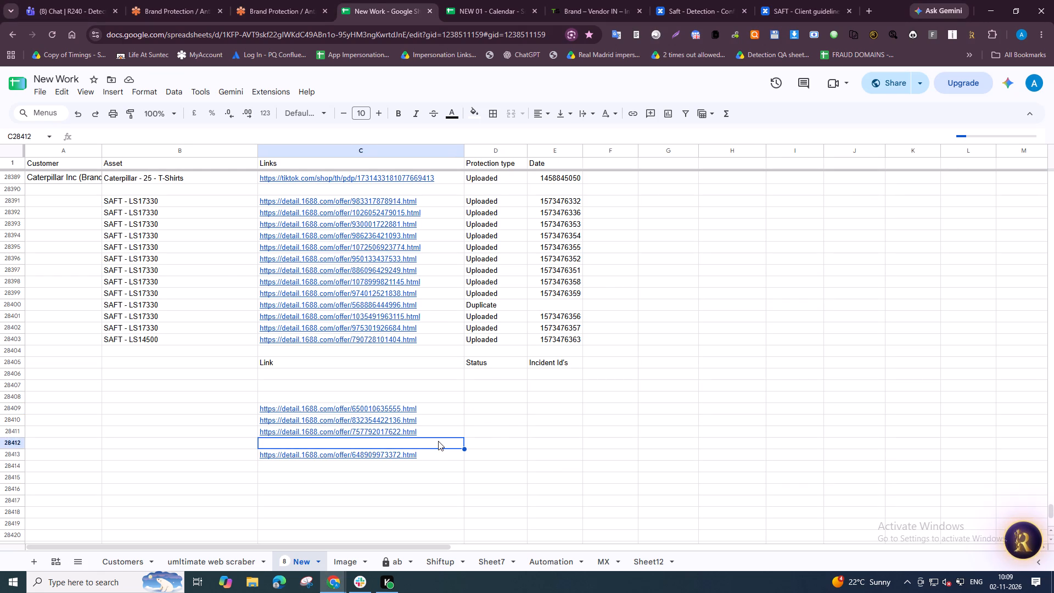
key("ctrl+v")
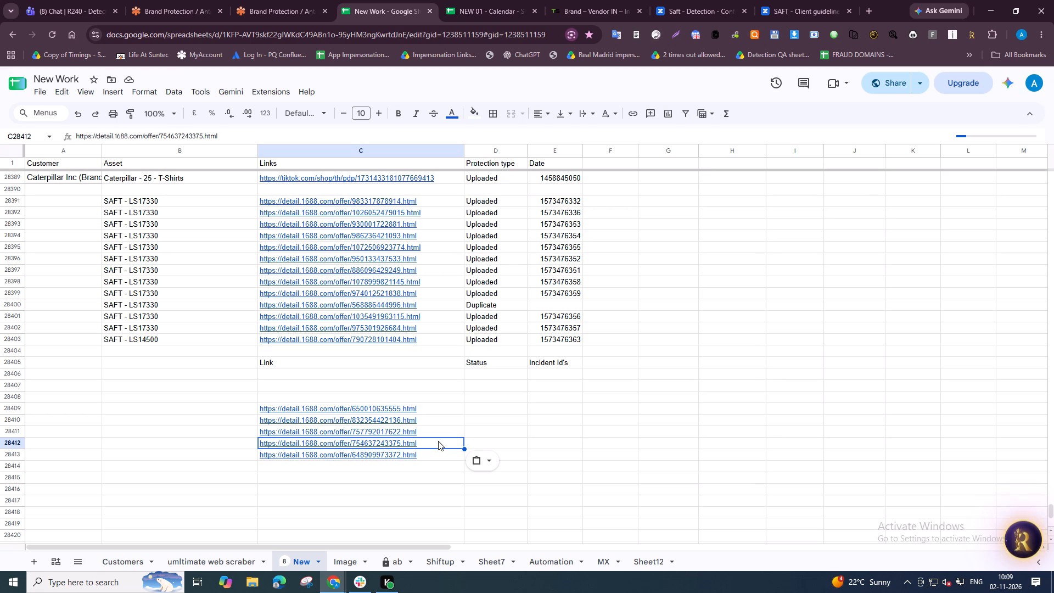
key("alt+Tab")
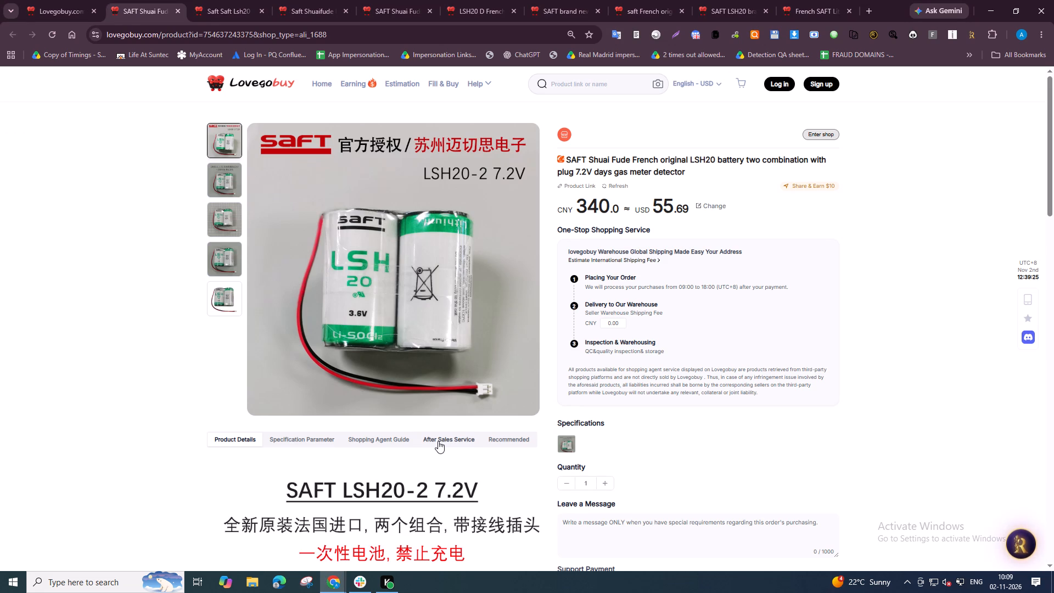
key("ctrl+w")
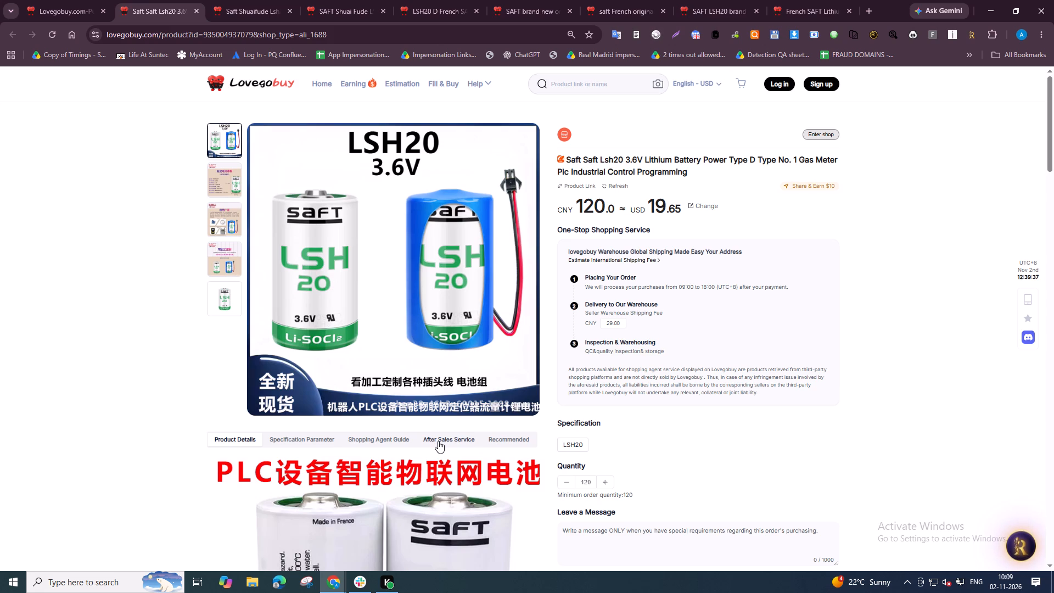
Log the Saft Lsh20 3.6V gas meter PLC listing's product link in cell C28414 of New Work and close the listing.
right_click(579, 184)
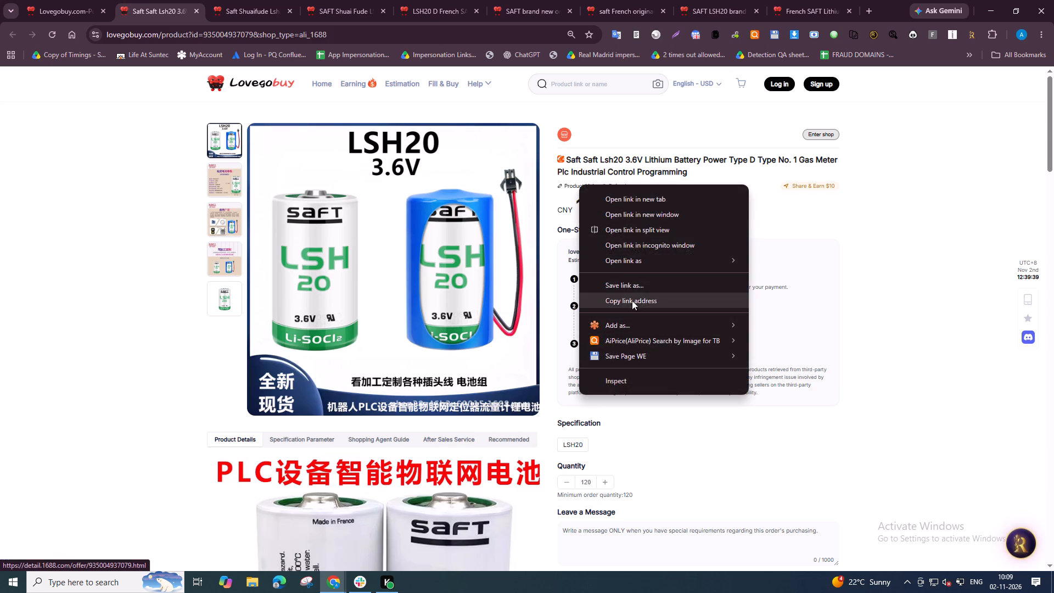
left_click(632, 300)
key("alt+Tab")
left_click(442, 463)
key("ctrl+v")
key("alt+Tab")
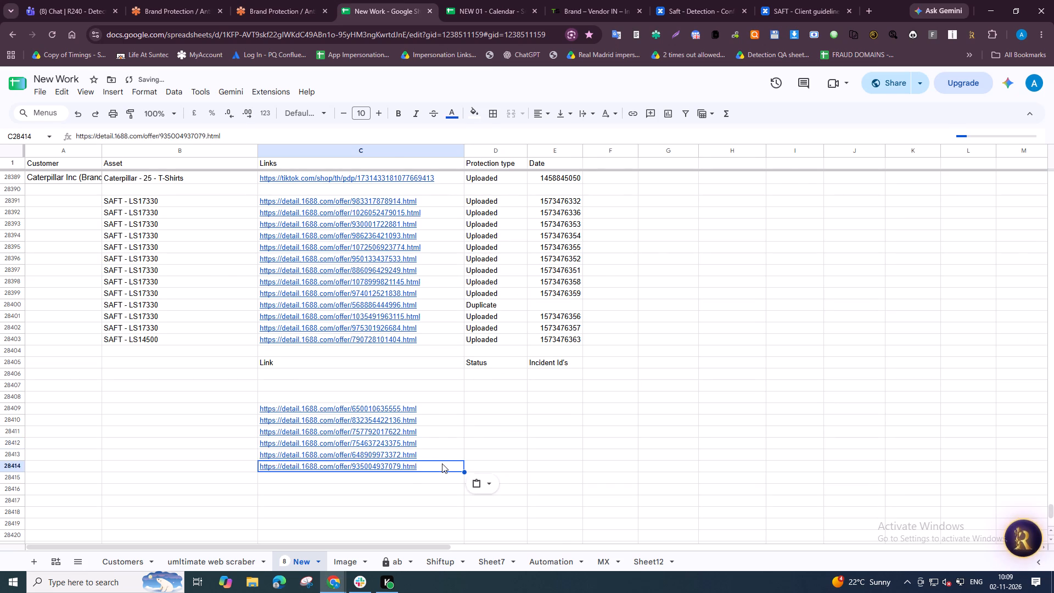
key("ctrl+w")
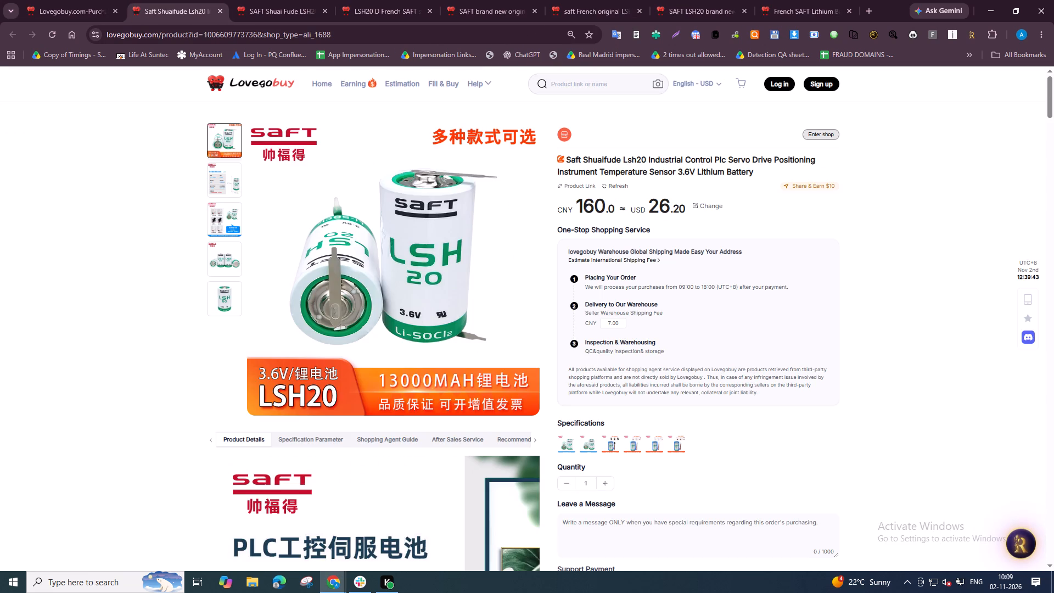
Log the Saft Shuaifude Lsh20 PLC servo drive listing's product link in cell C28415 of New Work and close the listing.
right_click(589, 184)
left_click(649, 296)
key("alt+Tab")
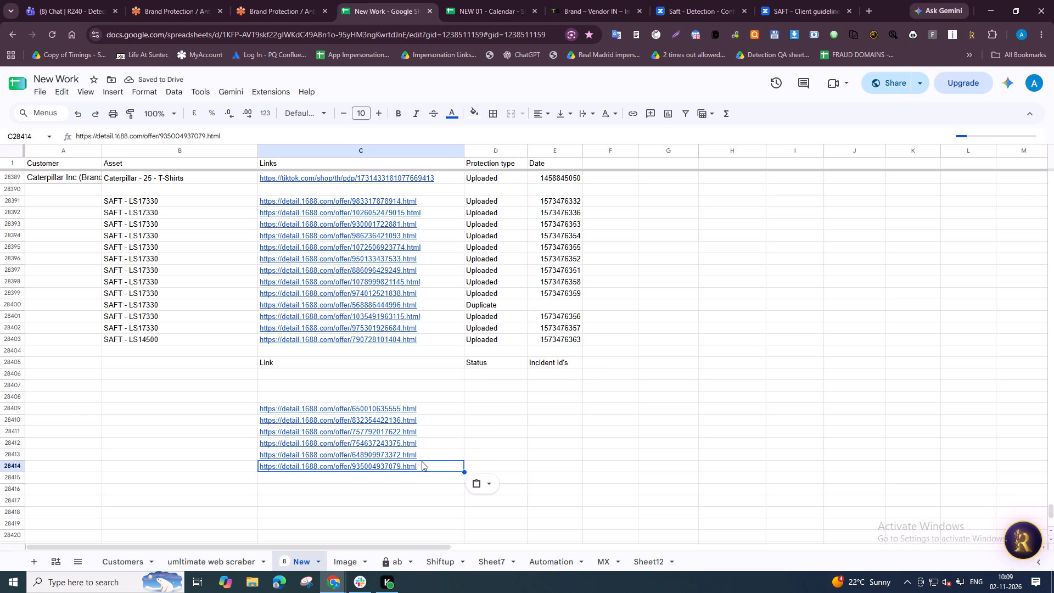
left_click(407, 477)
key("ctrl+v")
key("alt+Tab")
key("ctrl+w")
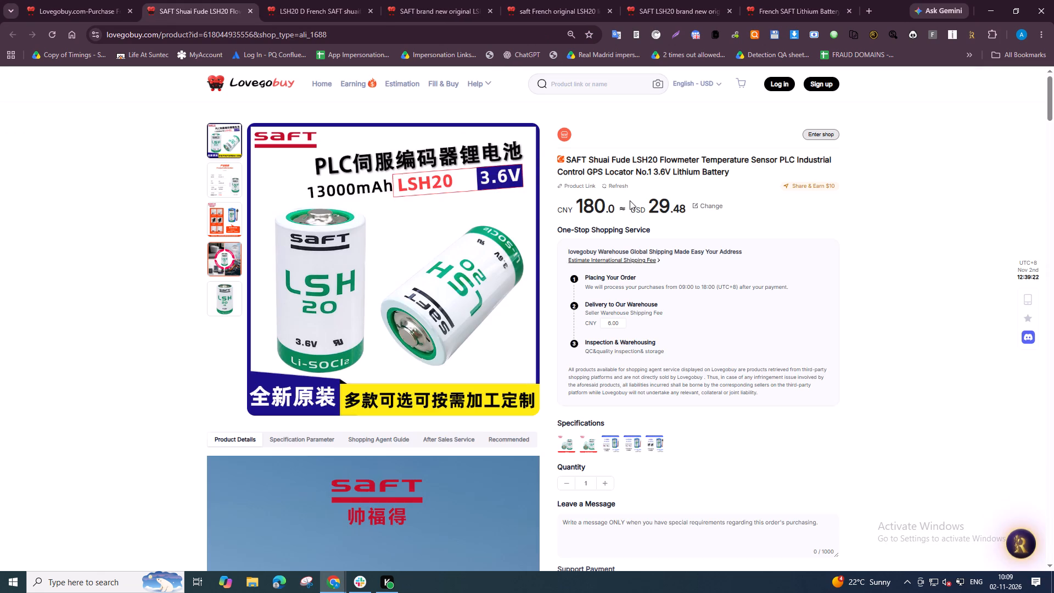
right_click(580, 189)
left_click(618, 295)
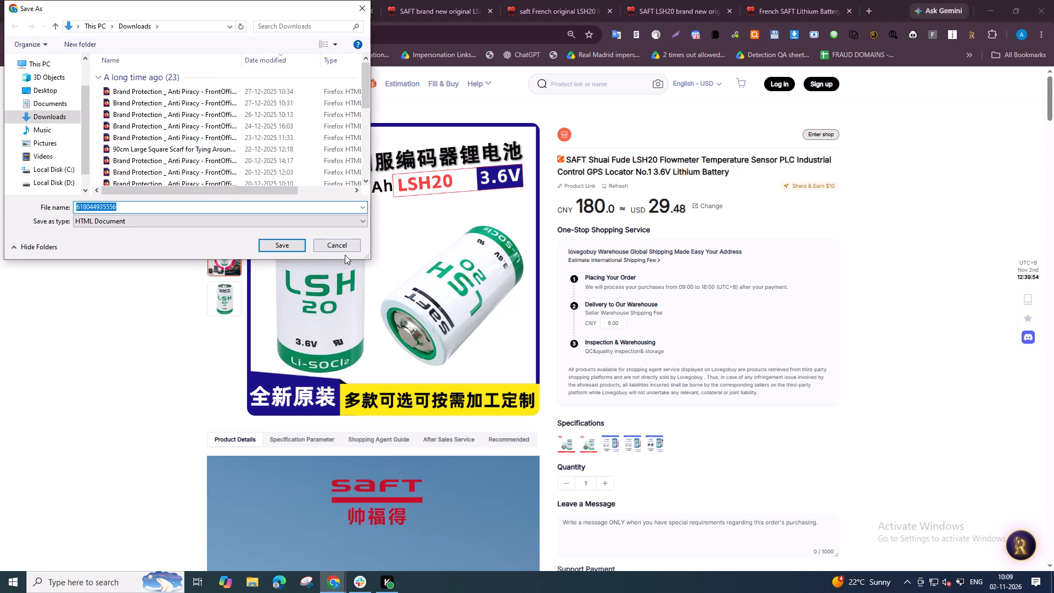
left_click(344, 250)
Log the SAFT Shuai Fude LSH20 flowmeter sensor listing's product link in cell C28408 of New Work and close the listing.
right_click(578, 185)
left_click(654, 298)
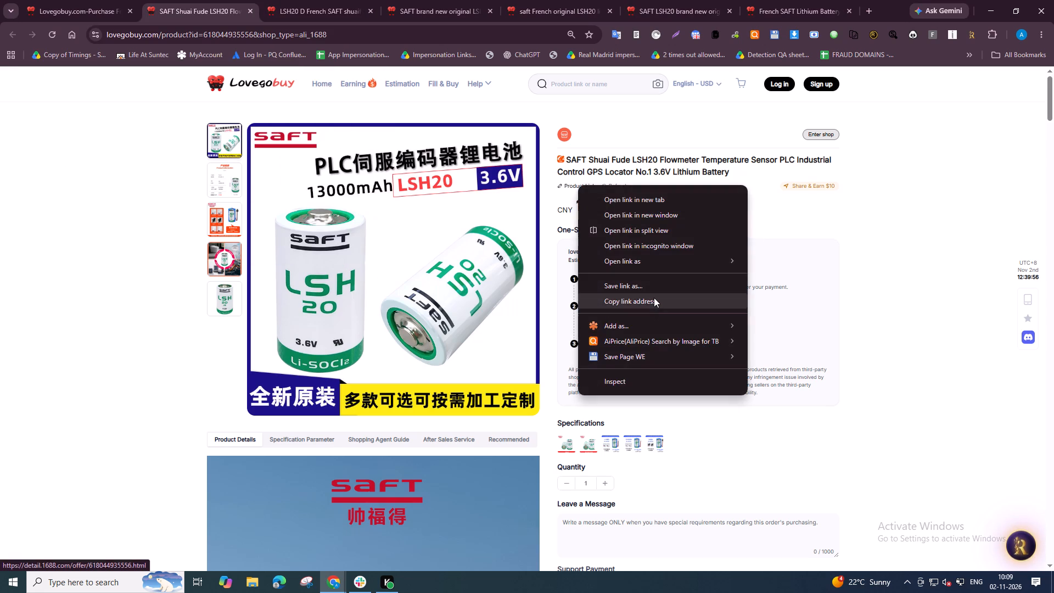
key("alt+Tab")
left_click(447, 398)
key("ctrl+v")
key("alt+Tab")
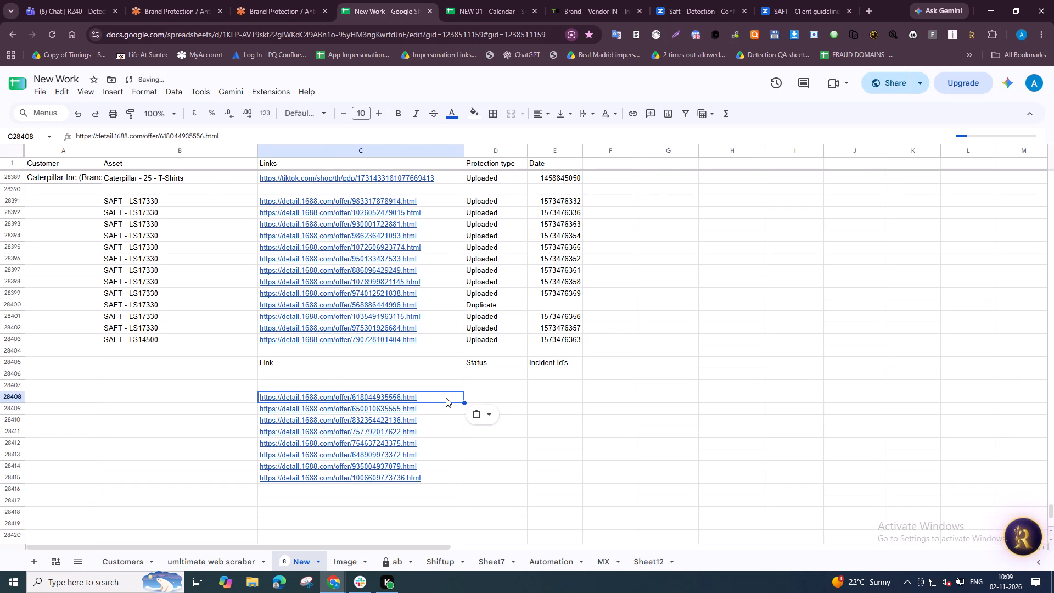
key("ctrl+w")
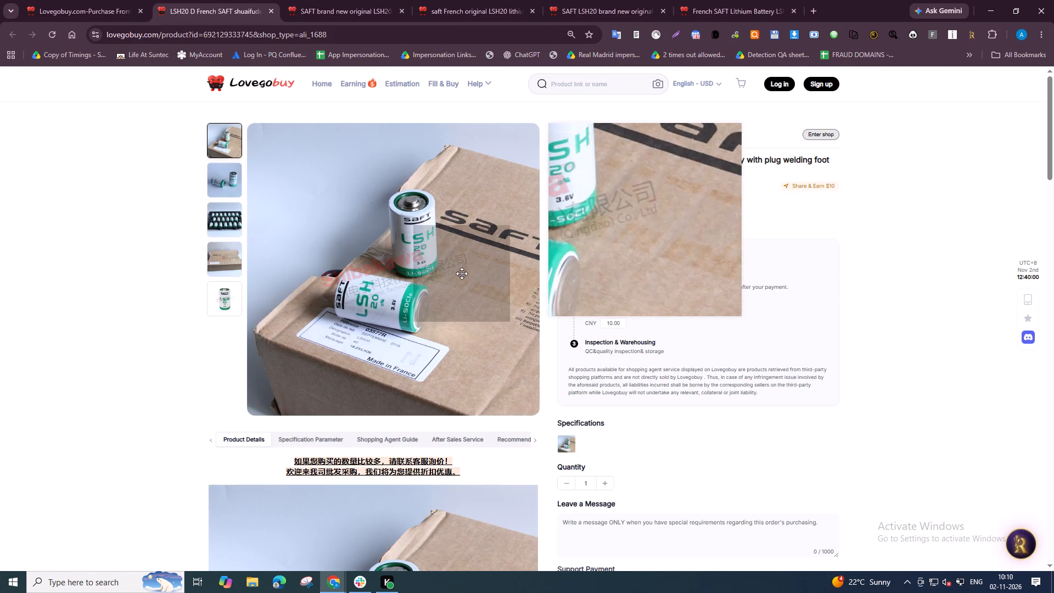
Log the LSH20 D French SAFT plug welding foot listing's product link in cell C28416 of New Work and close the listing.
right_click(584, 187)
left_click(620, 296)
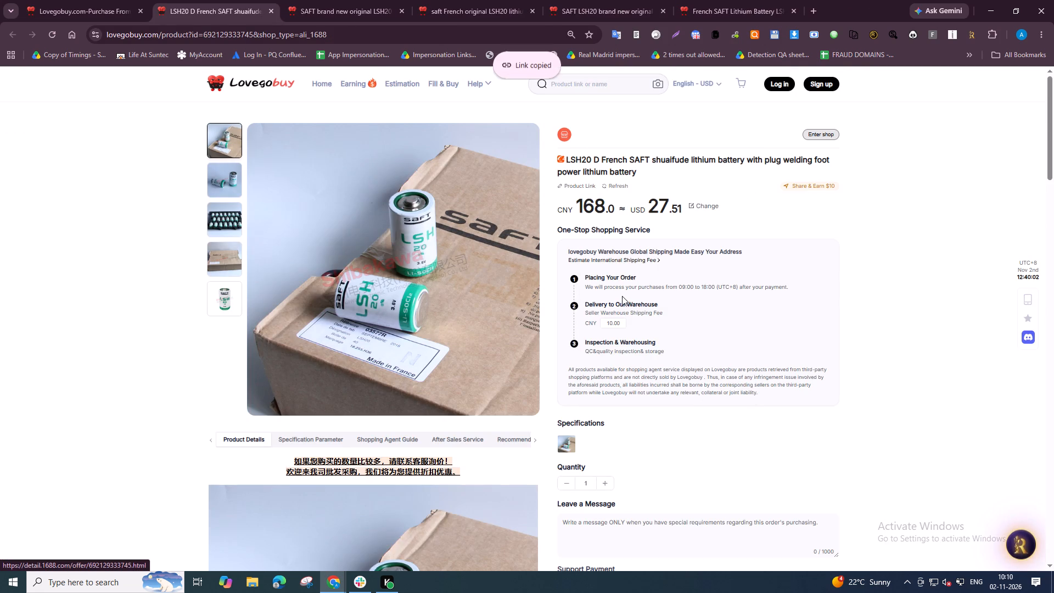
key("alt+Tab")
left_click(455, 491)
key("ctrl+v")
key("alt+Tab")
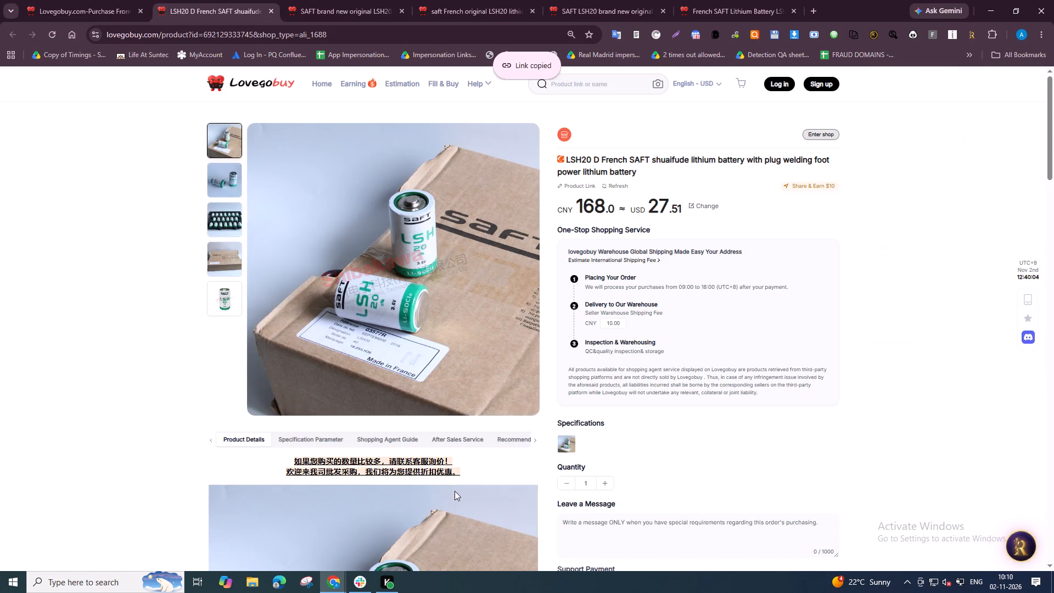
key("ctrl+w")
Log the SAFT LSH20 French domestic 3.6V with plug listing's product link in cell C28417 of New Work and close the listing.
right_click(589, 186)
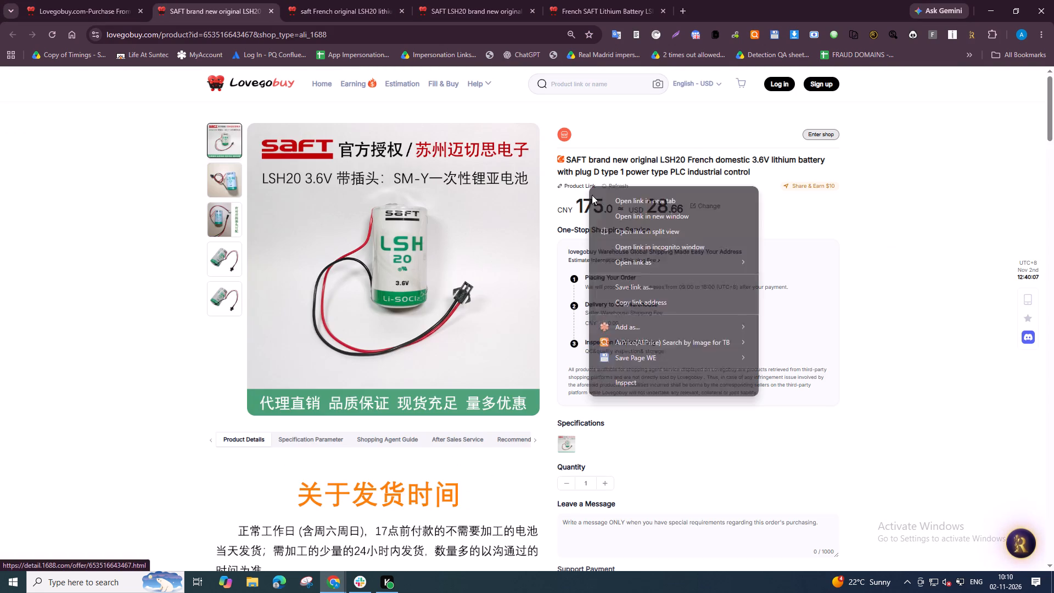
left_click(647, 304)
key("alt+Tab")
left_click(414, 502)
key("ctrl+v")
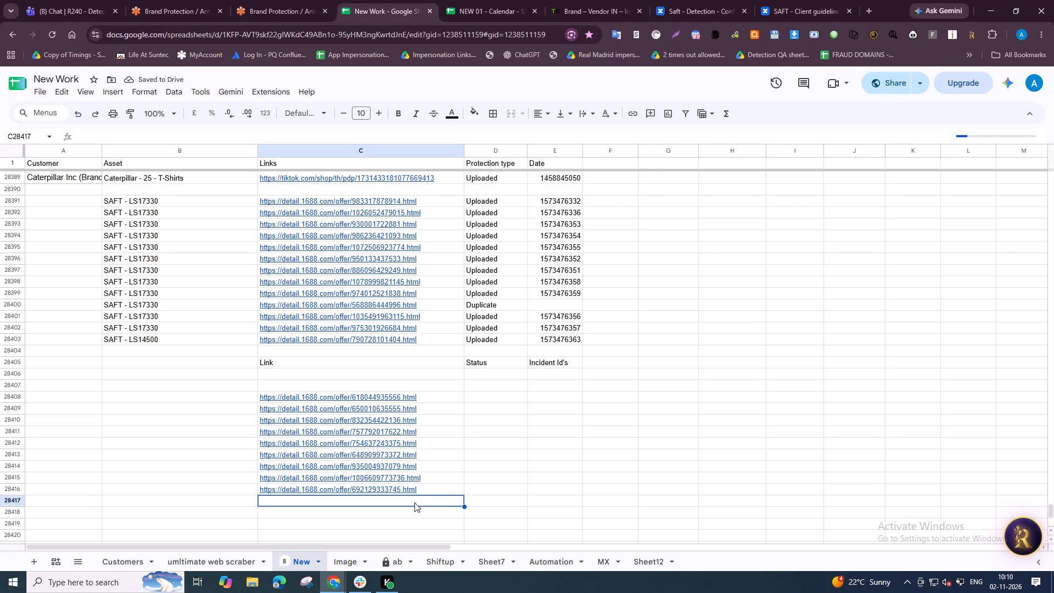
key("alt+Tab")
key("ctrl+w")
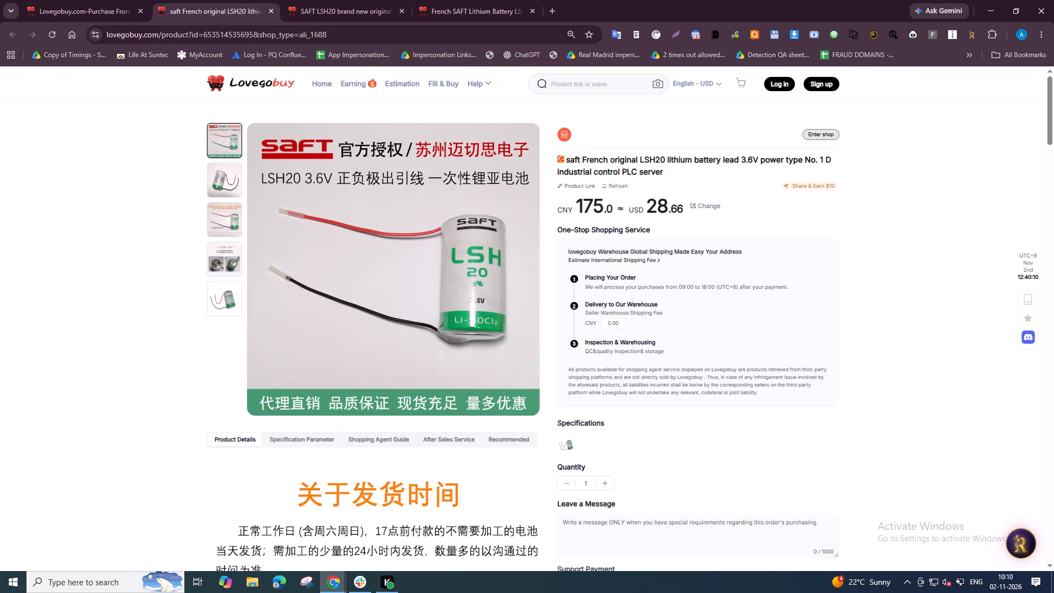
Log the saft French original LSH20 battery lead listing's product link in cell C28418 of New Work and close the listing.
right_click(573, 186)
left_click(618, 301)
key("alt+Tab")
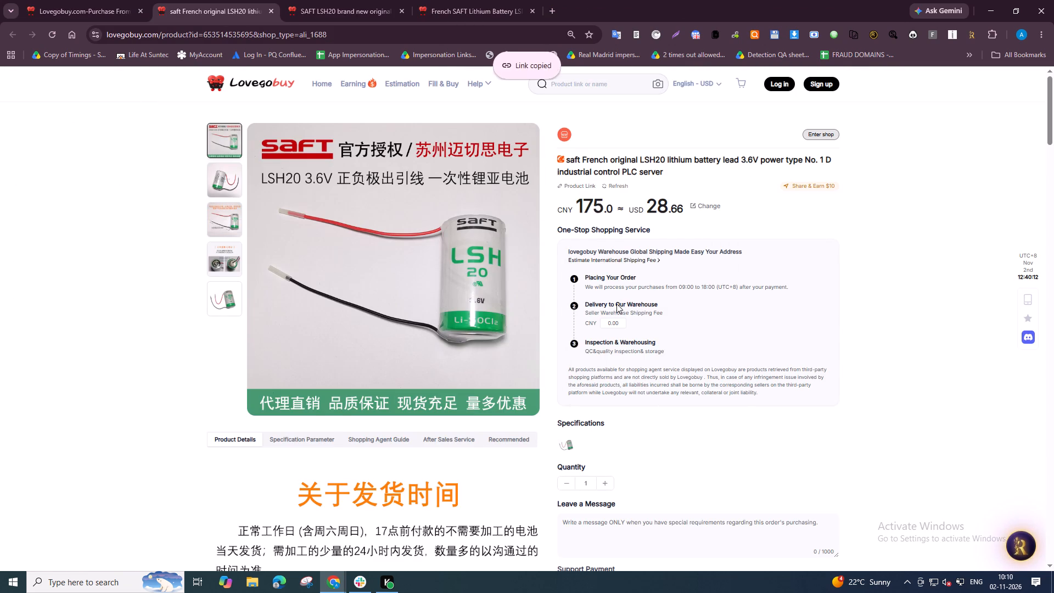
left_click(227, 520)
left_click(288, 515)
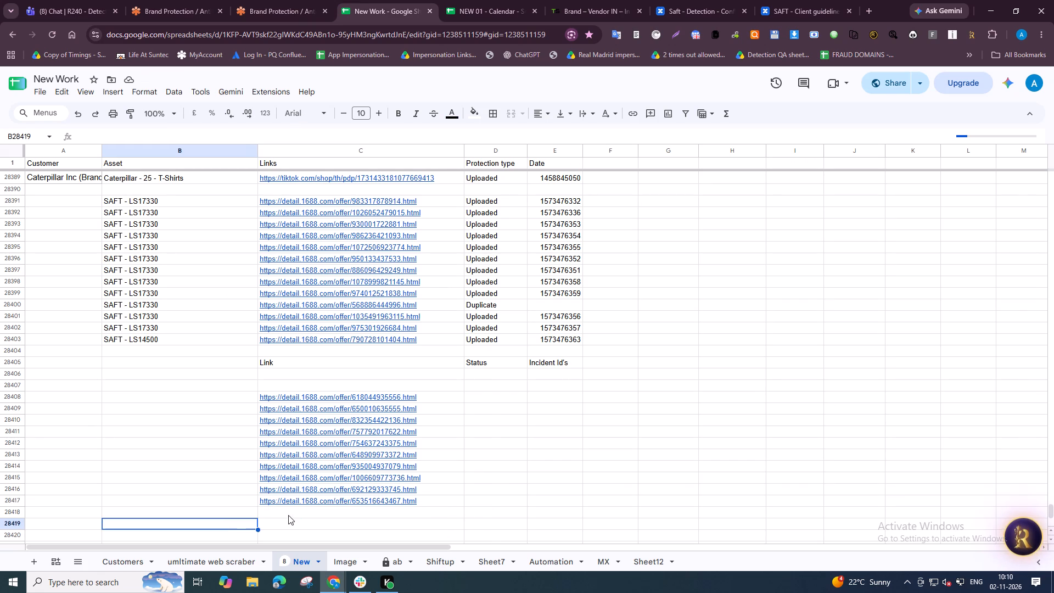
key("ctrl+v")
key("alt+Tab")
key("ctrl+w")
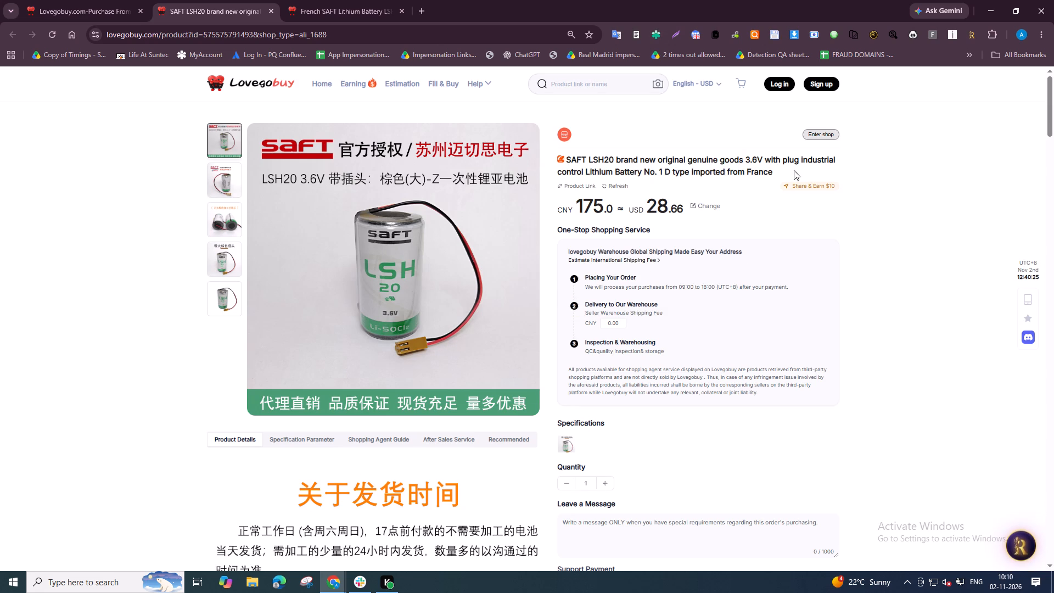
Log the SAFT LSH20 genuine goods imported from France listing's product link in cell C28419 of New Work and close the listing.
right_click(583, 186)
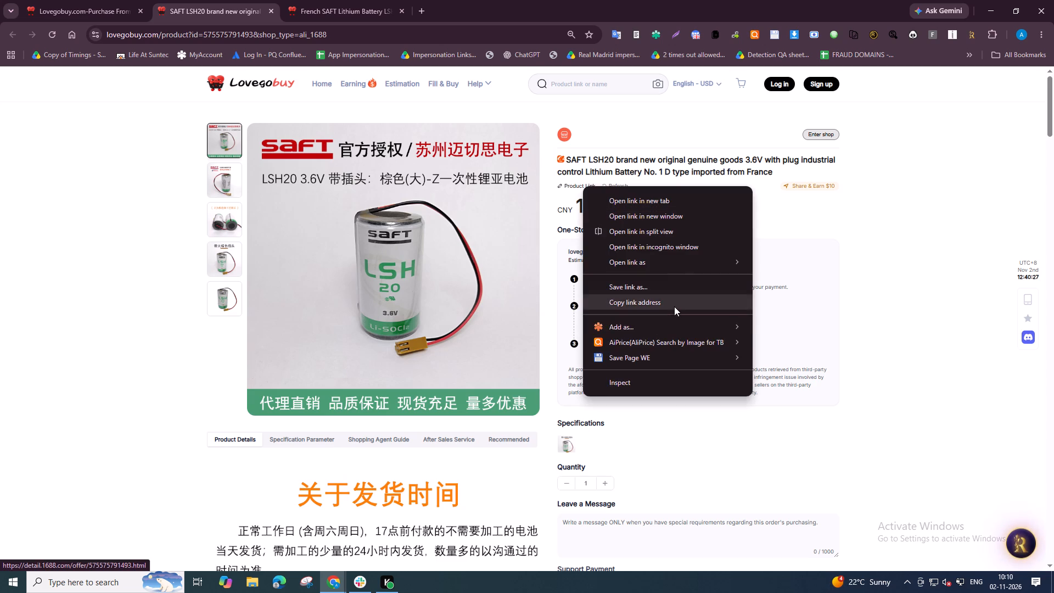
left_click(674, 306)
key("alt+Tab")
left_click(439, 527)
key("ctrl+v")
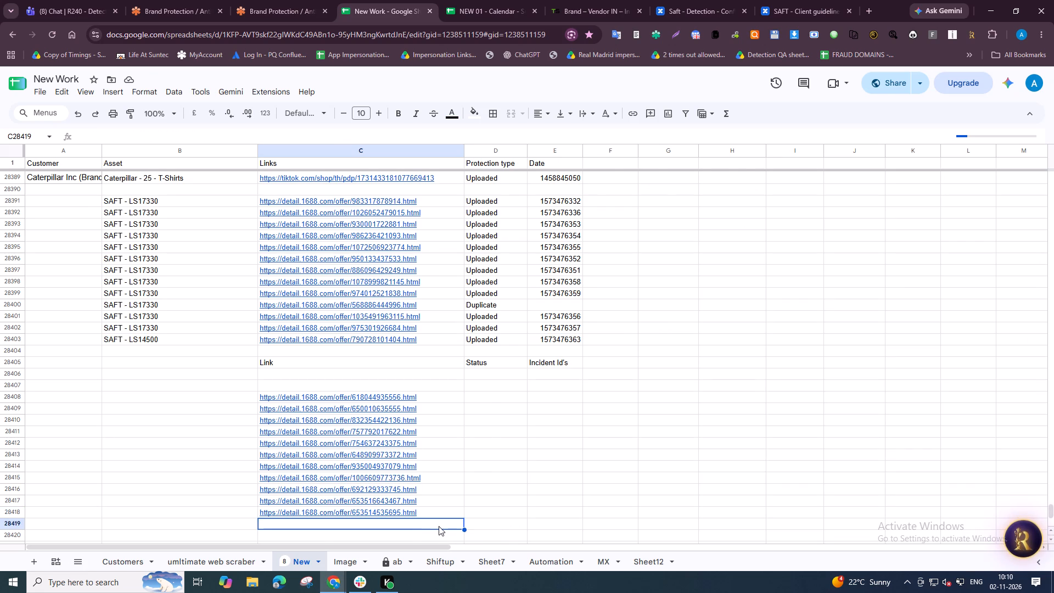
key("alt+Tab")
key("ctrl+w")
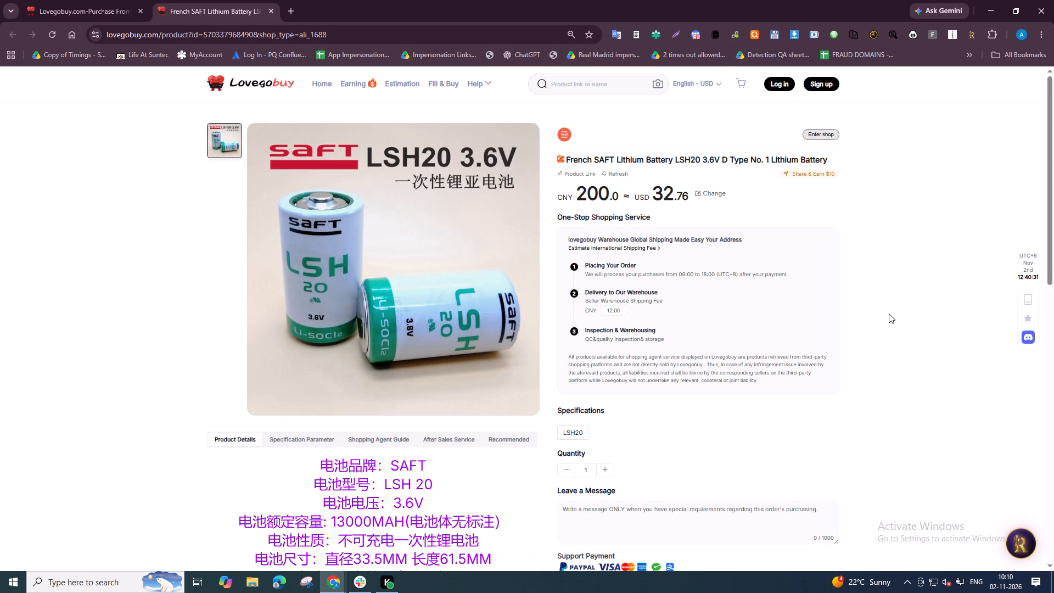
Log the French SAFT Lithium Battery LSH20 D Type listing's product link in cell C28420 of New Work and close the listing.
right_click(575, 176)
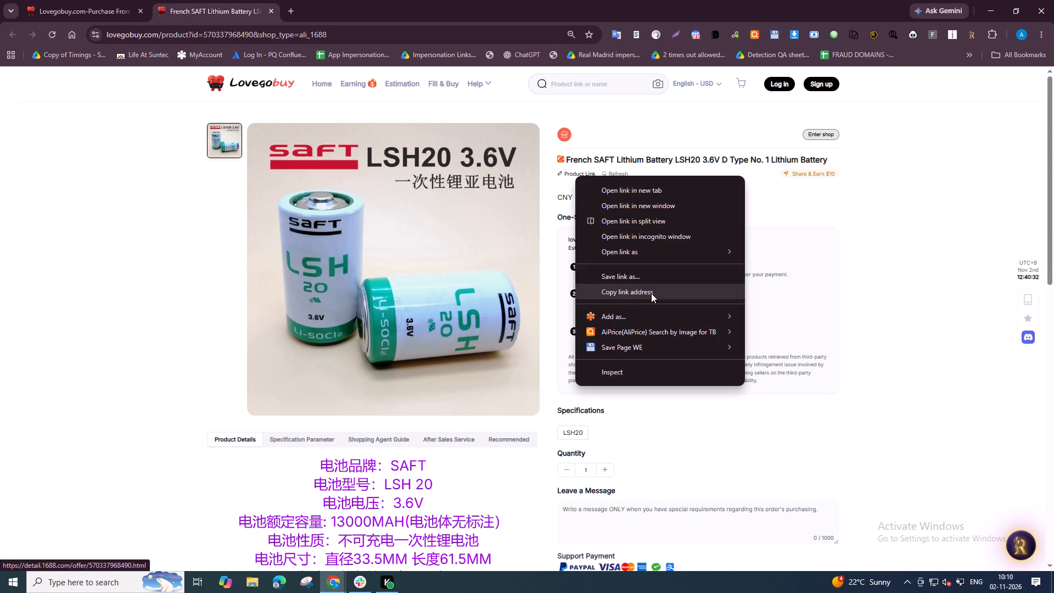
left_click(651, 293)
key("alt+Tab")
left_click(441, 539)
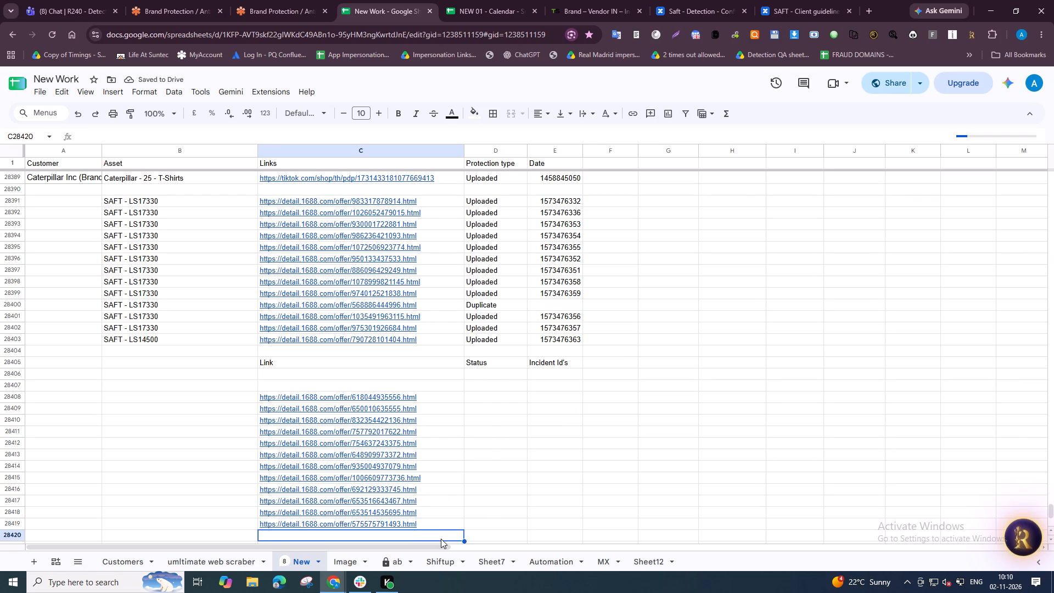
key("ctrl+v")
key("alt+Tab")
key("alt+Tab")
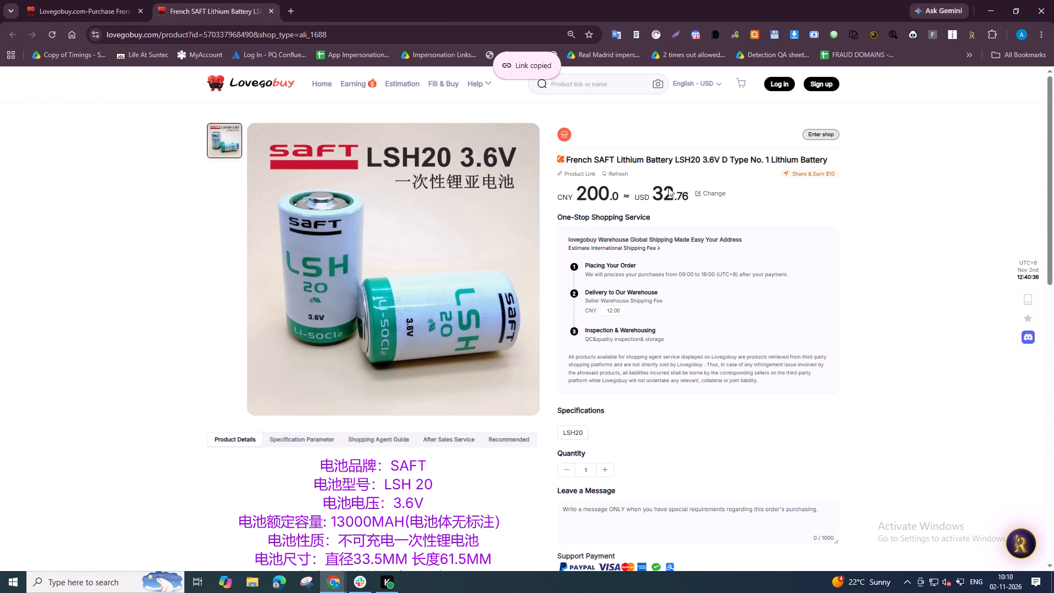
left_click(654, 0)
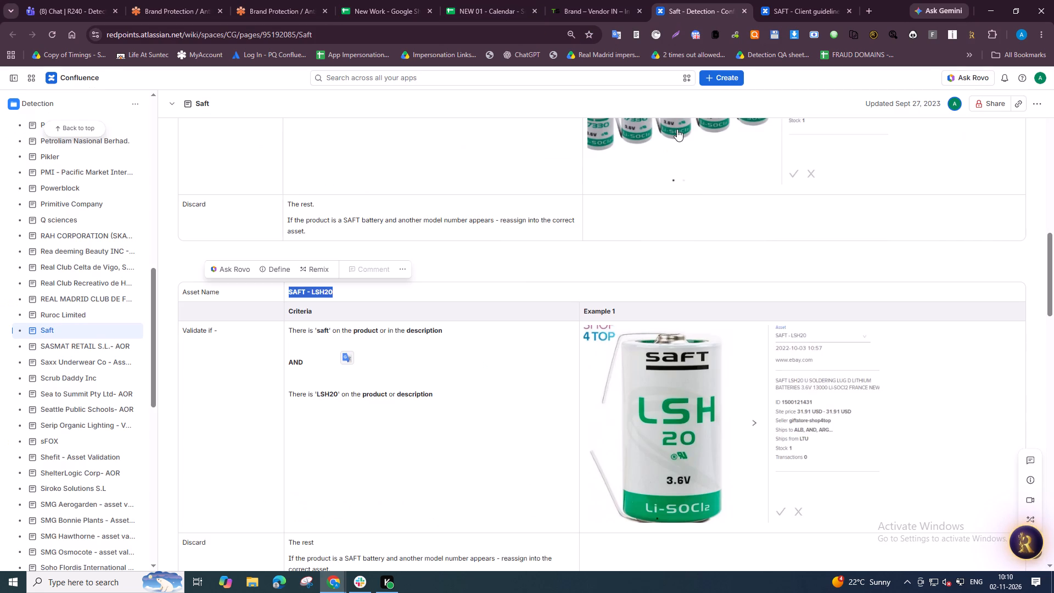
key("alt+Tab")
key("ctrl+w")
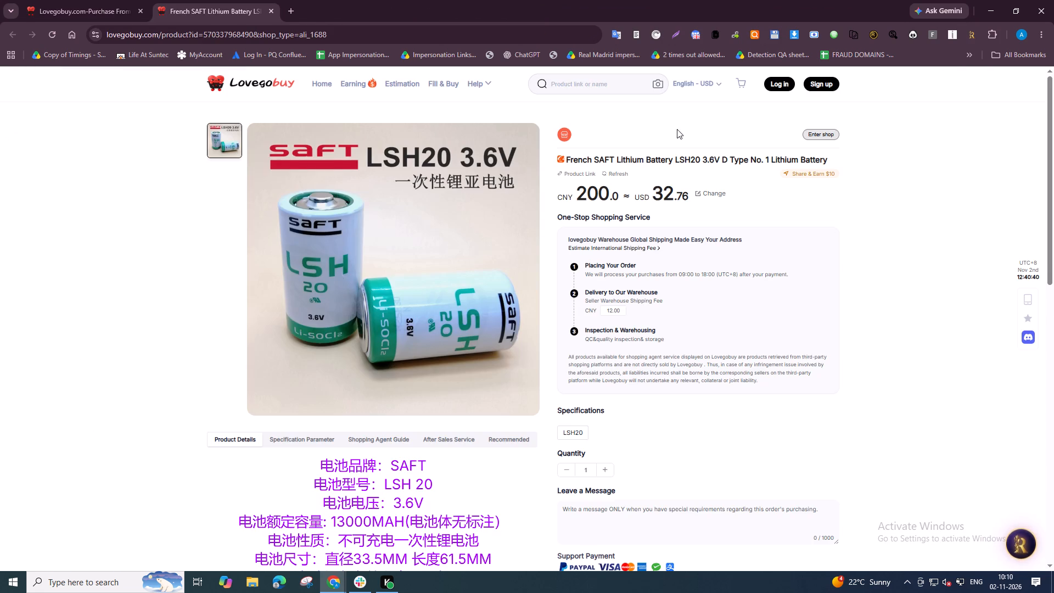
Copy the asset name from the Saft guideline, clear the previous Red Points incident list and set the asset to SAFT - LSH20.
key("alt+Tab")
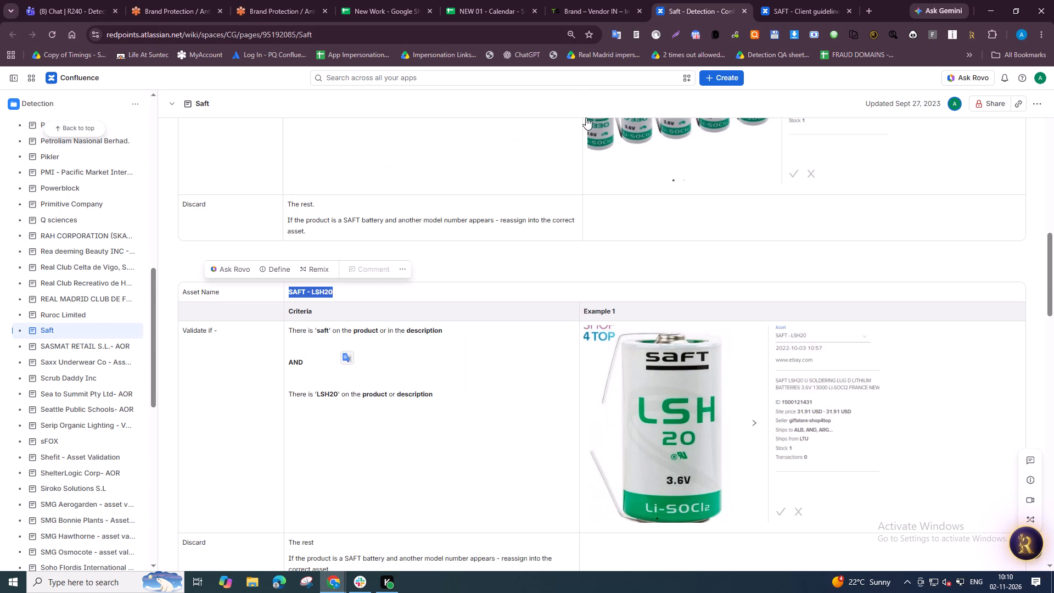
key("ctrl+c")
left_click(183, 0)
left_click(268, 297)
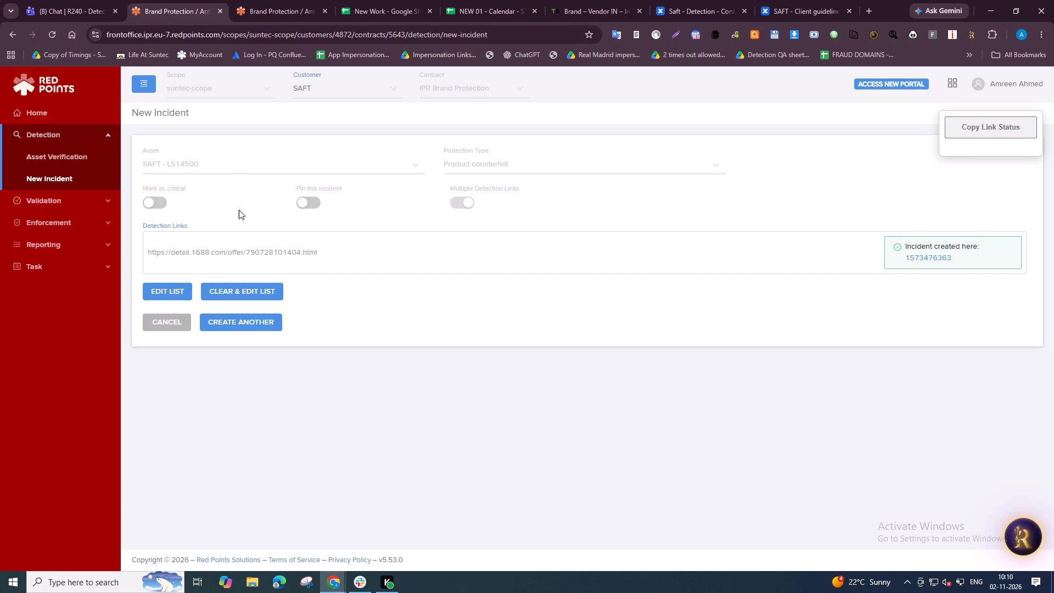
left_click(224, 173)
key("ctrl+v")
left_click(220, 190)
Copy the LSH20 links in C28408:C28420 of New Work into the Red Points detection links and save them as incidents.
left_click(388, 0)
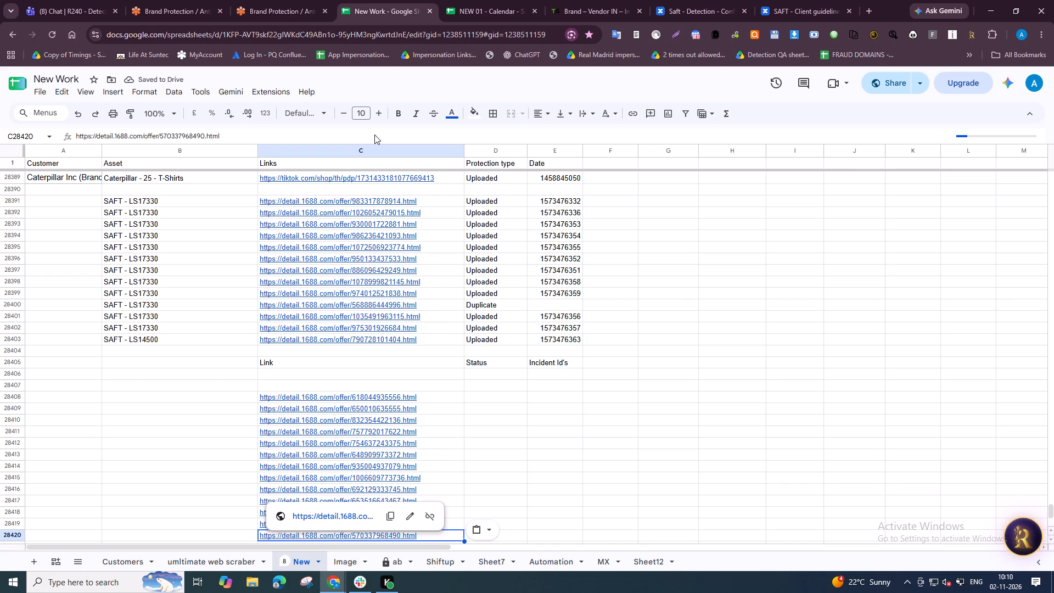
key("ctrl+shift+Up")
scroll(411, 322, "down", 1)
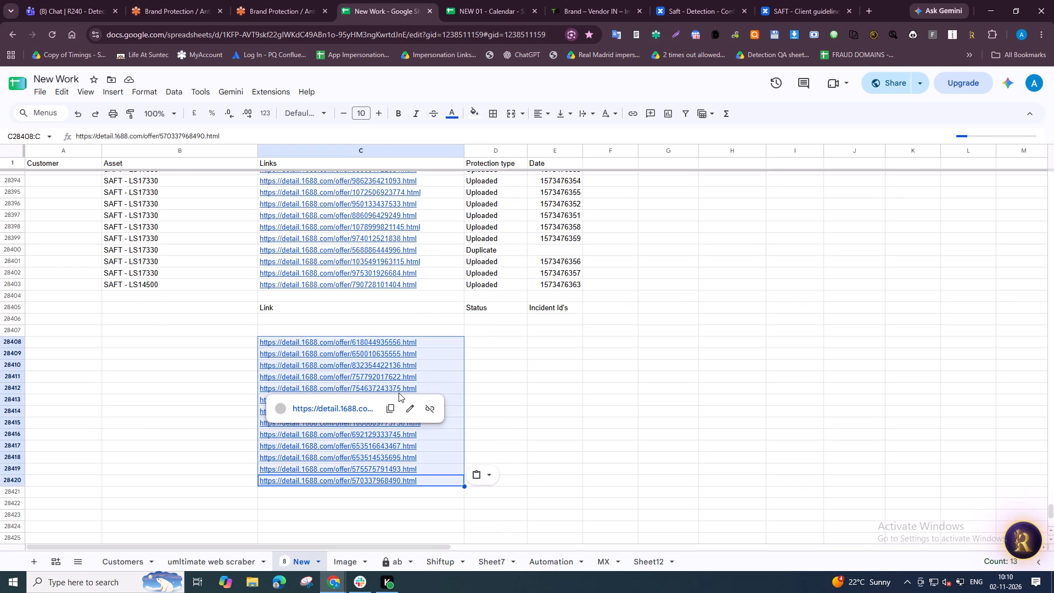
key("ctrl+c")
left_click(195, 0)
left_click(256, 355)
key("ctrl+v")
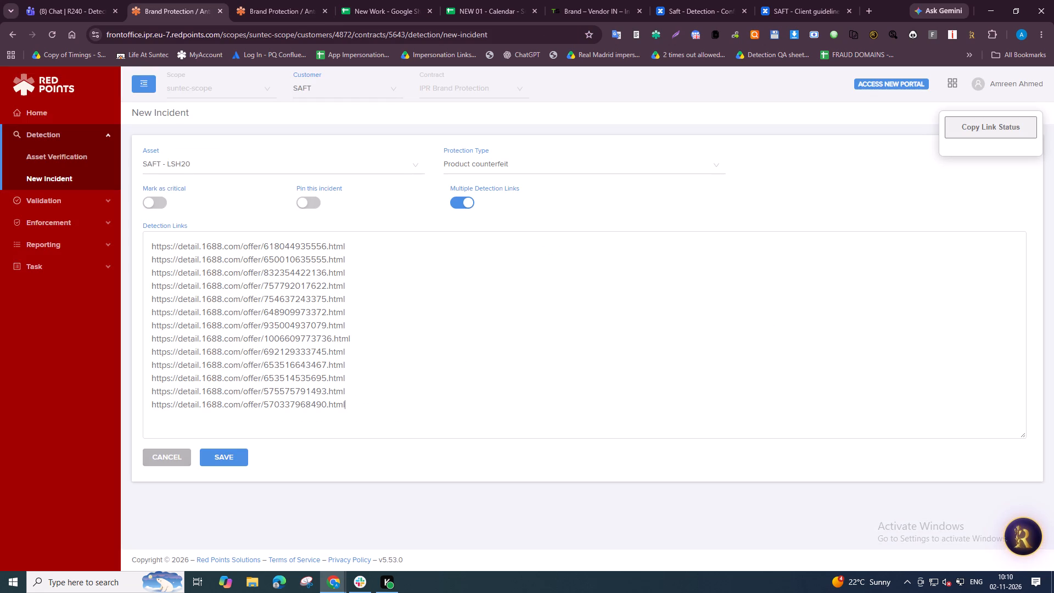
left_click(228, 454)
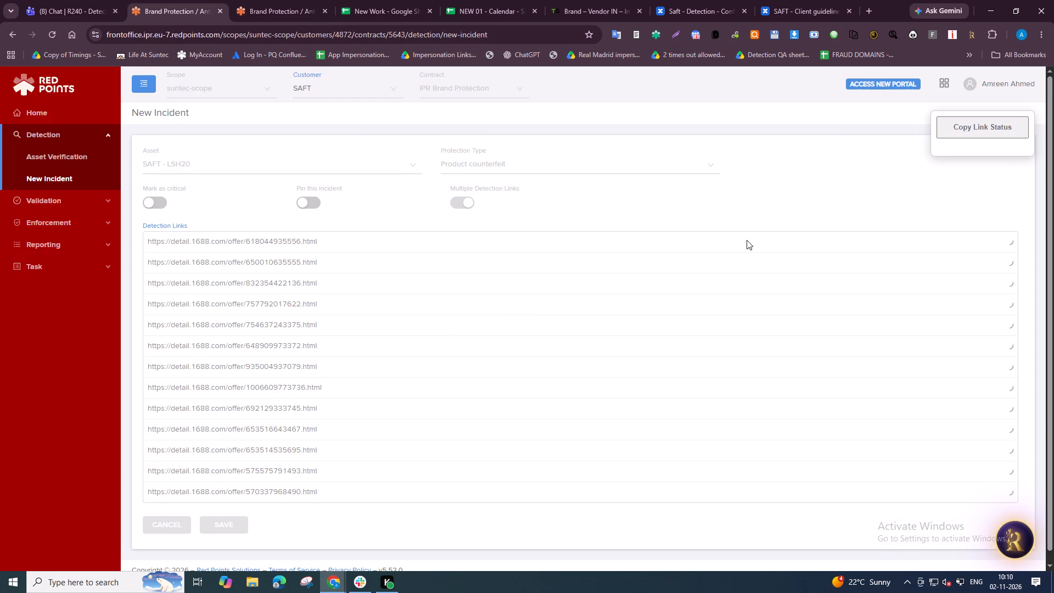
Copy the link statuses from Red Points and paste them over the links in New Work starting at cell C28408.
left_click(979, 127)
left_click(379, 0)
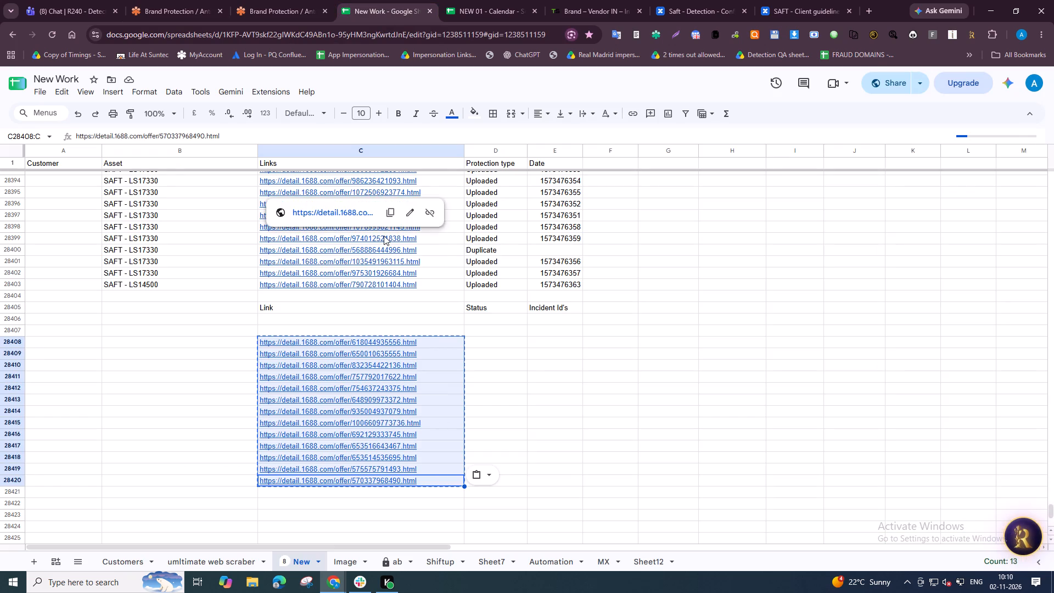
key("ctrl+v")
Move the LSH20 links, statuses and incident IDs without their header row up to start at cell C28405 in New Work.
key("Down")
key("ctrl+shift+Down")
key("ctrl+shift+Right")
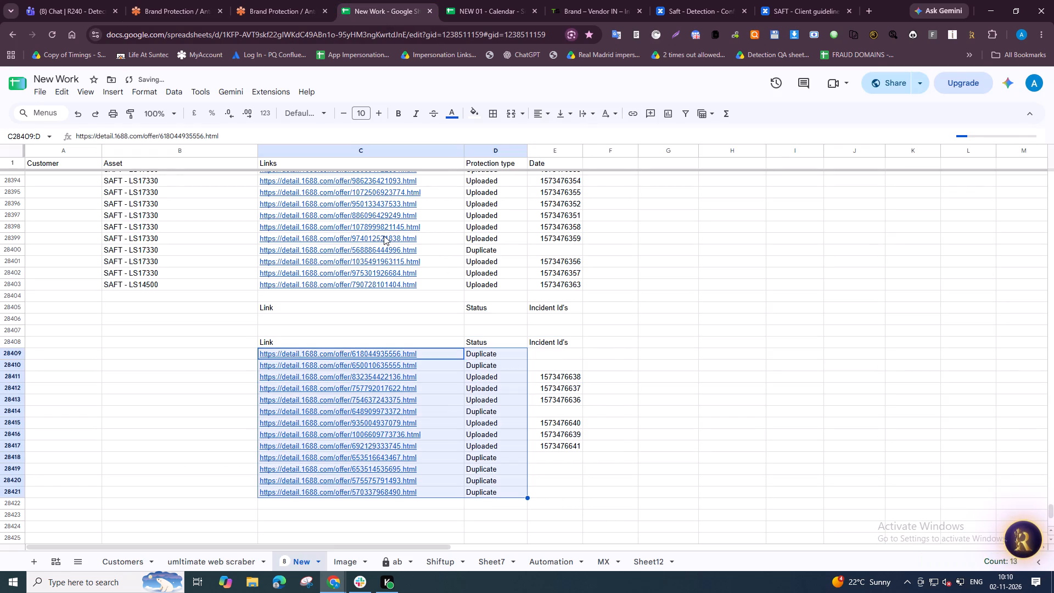
key("shift+Right")
key("ctrl+x")
key("Up")
key("Up")
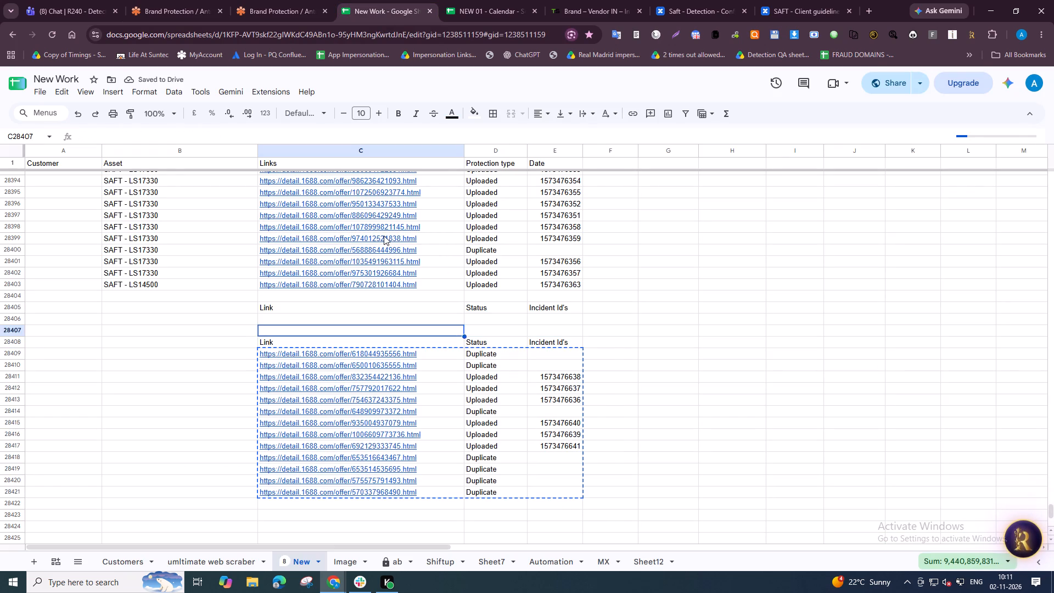
key("Up")
key("Up")
key("ctrl+v")
Copy the asset name SAFT - LSH20 from Red Points and fill it into cells B28405:B28417 of New Work.
left_click(184, 0)
scroll(242, 179, "up", 2)
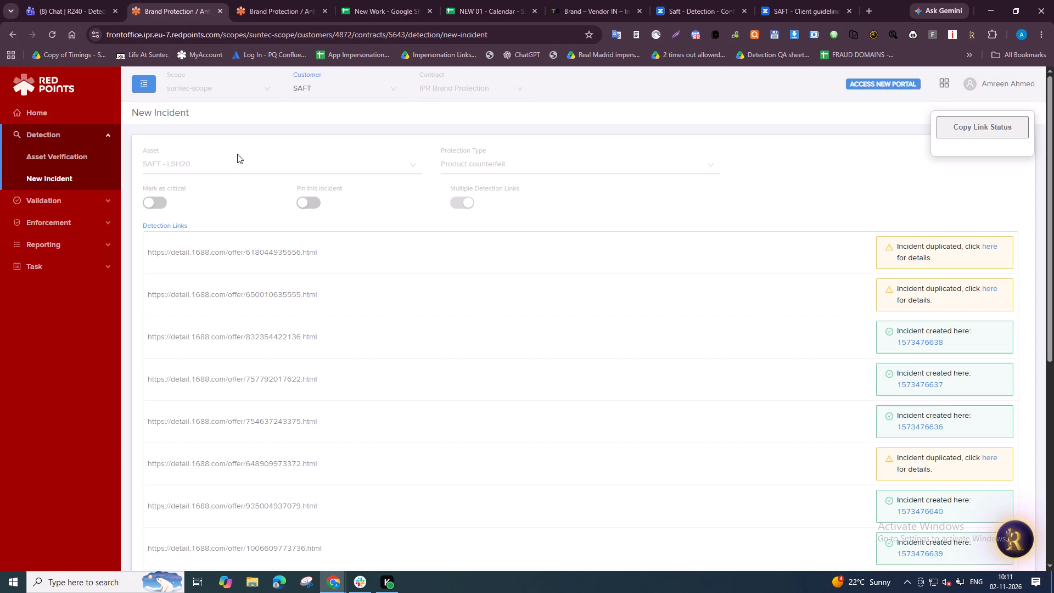
scroll(237, 154, "up", 3)
left_click(243, 166, "alt")
left_click(341, 0)
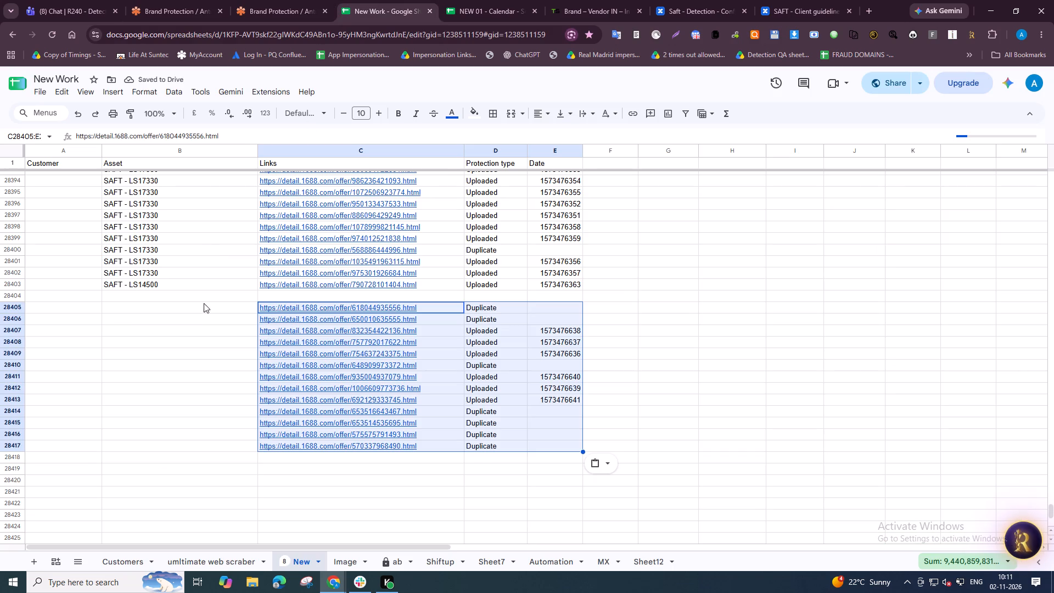
left_click(204, 307)
key("ctrl+v")
left_click(239, 447, "shift")
key("ctrl+d")
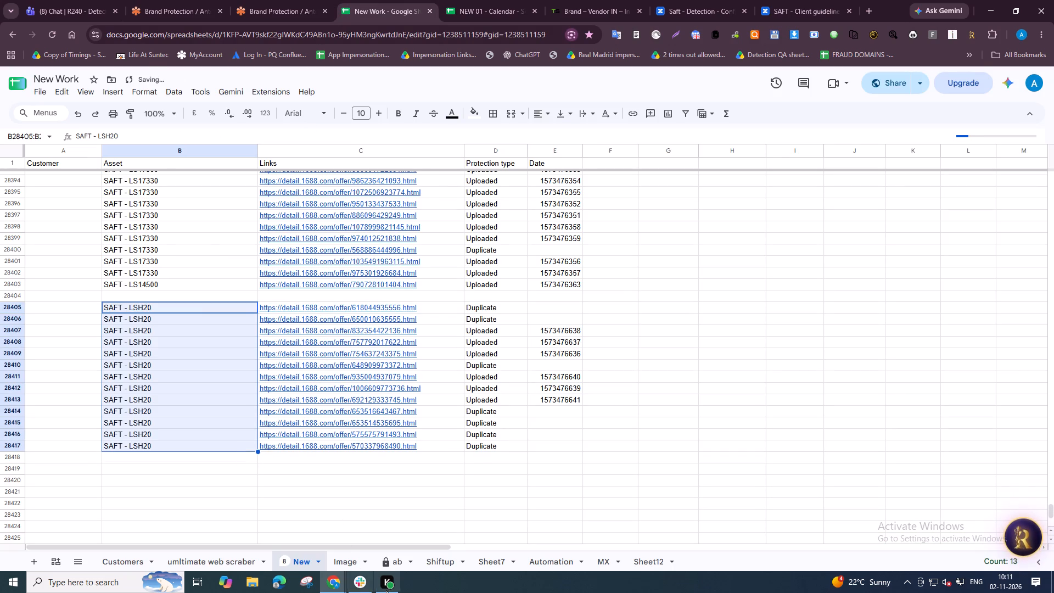
Close the Kuro window.
left_click(419, 484)
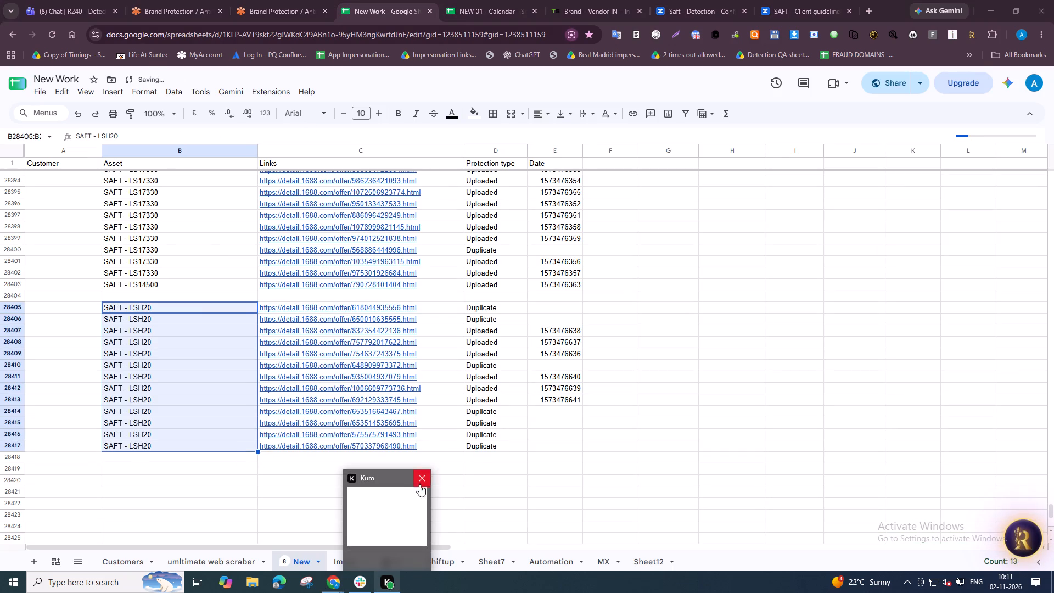
left_click(413, 485)
Copy the asset name SAFT - LS33600 from the Saft guideline and search Lovegobuy for it.
key("alt+Tab")
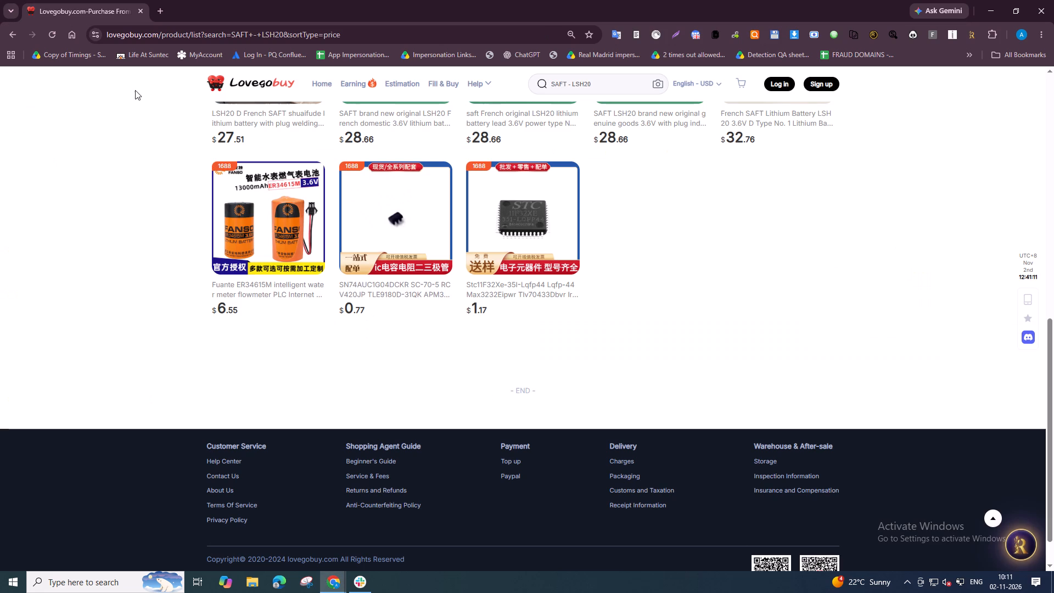
key("alt+Tab")
left_click(713, 0)
scroll(451, 348, "down", 7)
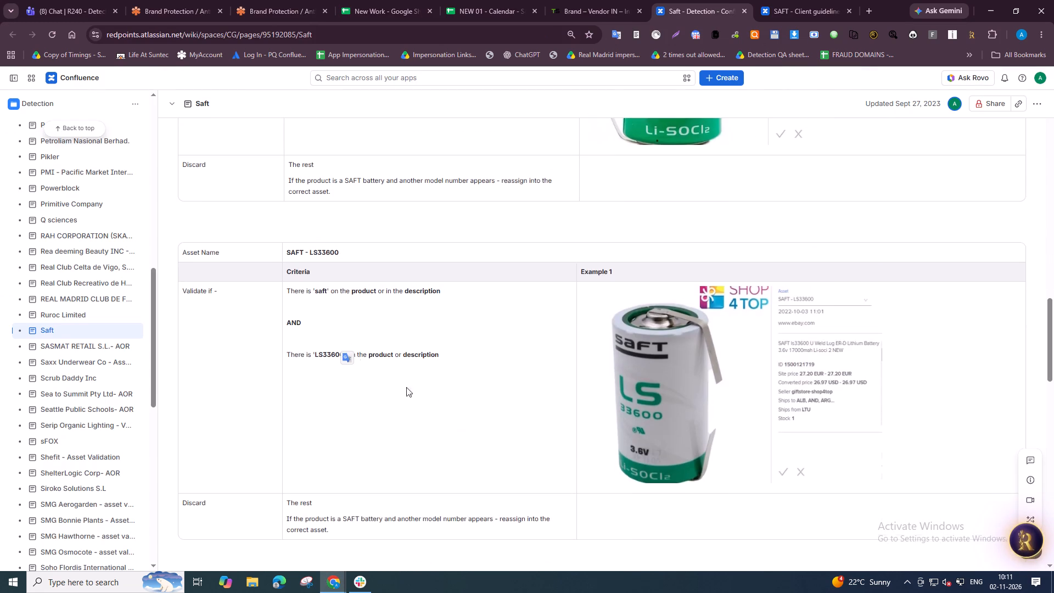
left_click_drag(287, 248, 354, 240)
key("ctrl+c")
key("alt+Tab")
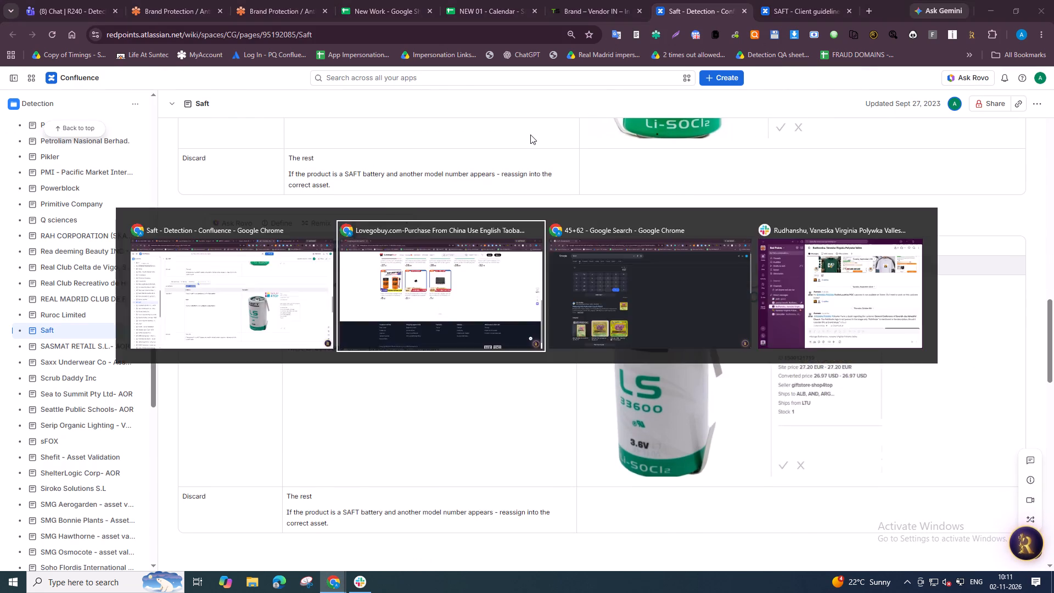
triple_click(554, 82)
key("ctrl+v")
key("Return")
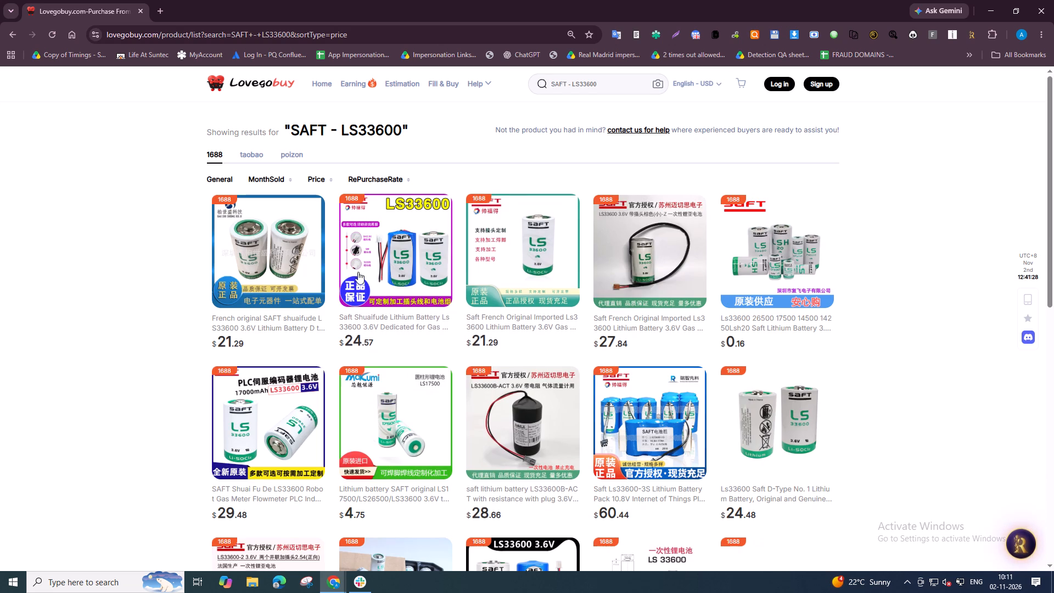
Open the five first-row results and all second-row results except the LS33600B-ACT battery in separate tabs.
left_click(288, 248, "ctrl")
left_click(412, 251, "ctrl")
left_click(519, 234, "ctrl")
left_click(655, 256, "ctrl")
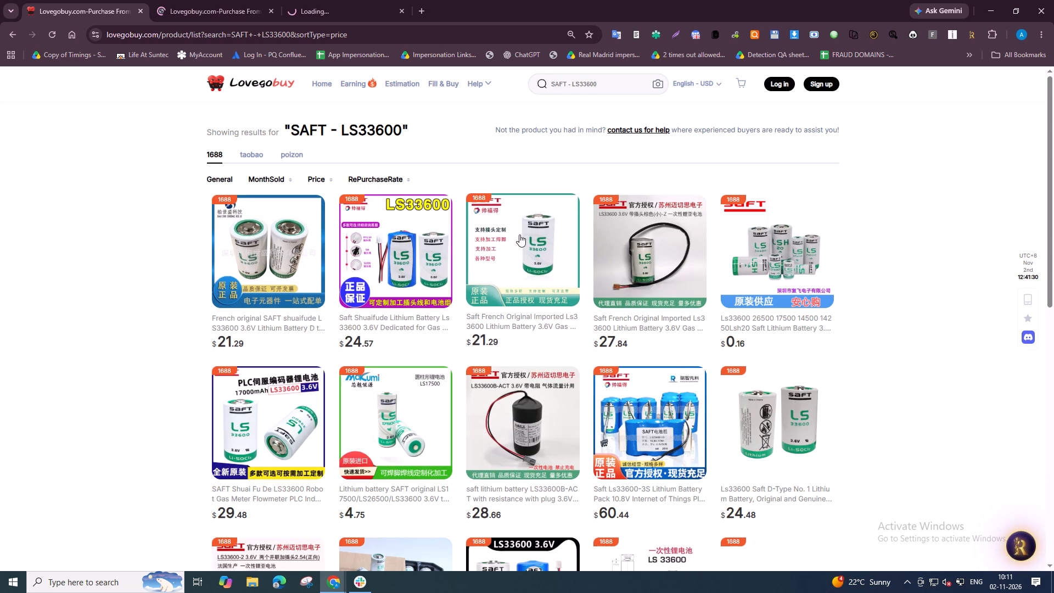
left_click(768, 250, "ctrl")
left_click(788, 444, "ctrl")
left_click(677, 446, "ctrl")
left_click(394, 432, "ctrl")
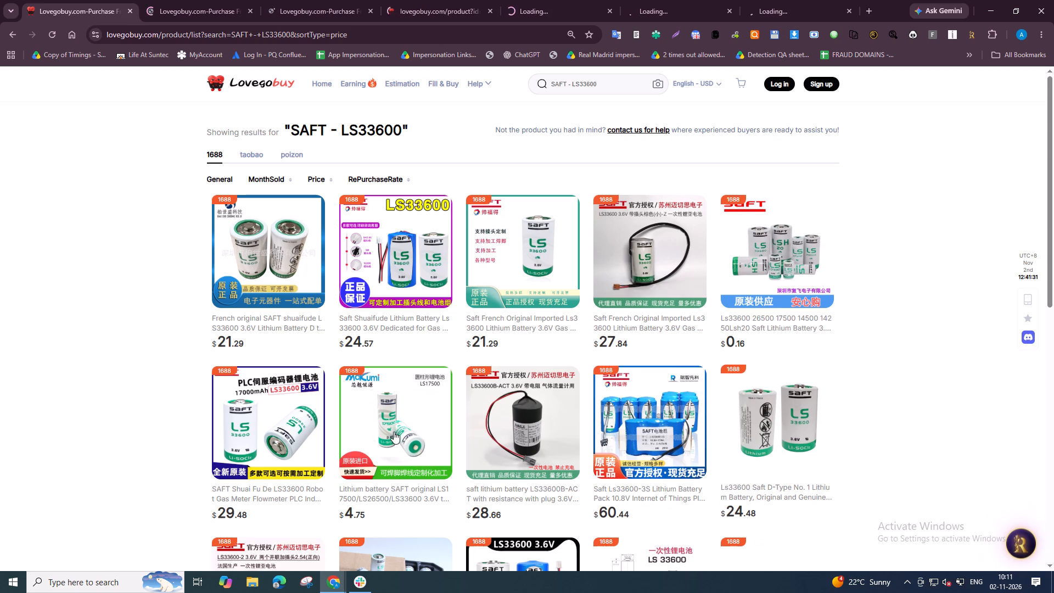
left_click(289, 401, "ctrl")
Open the last four third-row results plus the SF2LS33600D and the New and original SAFT listings in separate tabs.
scroll(299, 378, "down", 5)
left_click(382, 323, "ctrl")
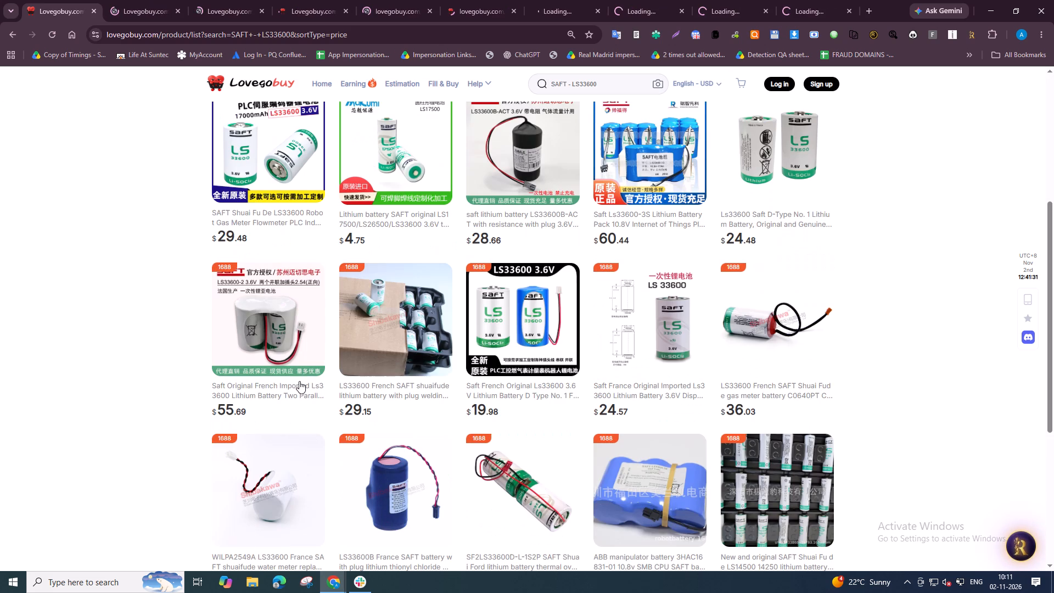
left_click(511, 310, "ctrl")
left_click(680, 314, "ctrl")
left_click(796, 334, "ctrl")
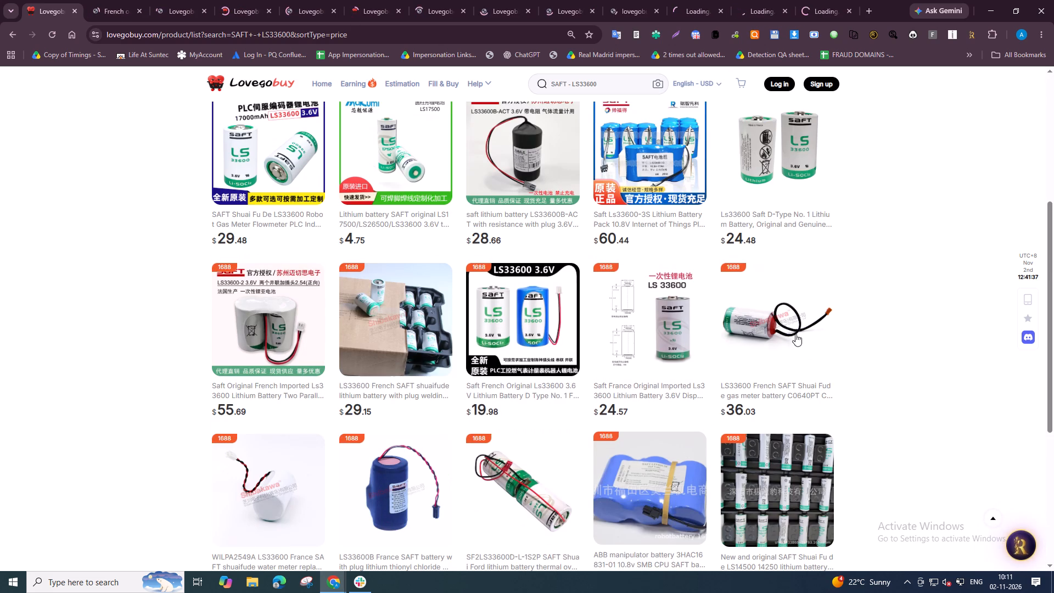
left_click(537, 477, "ctrl")
left_click(799, 515, "ctrl")
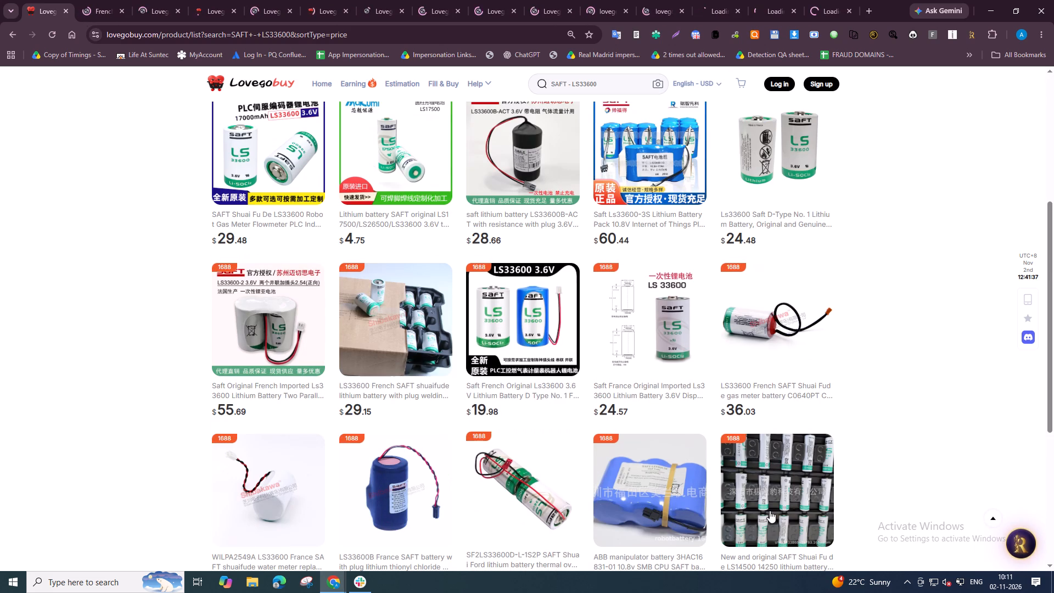
scroll(719, 489, "down", 5)
left_click(114, 0)
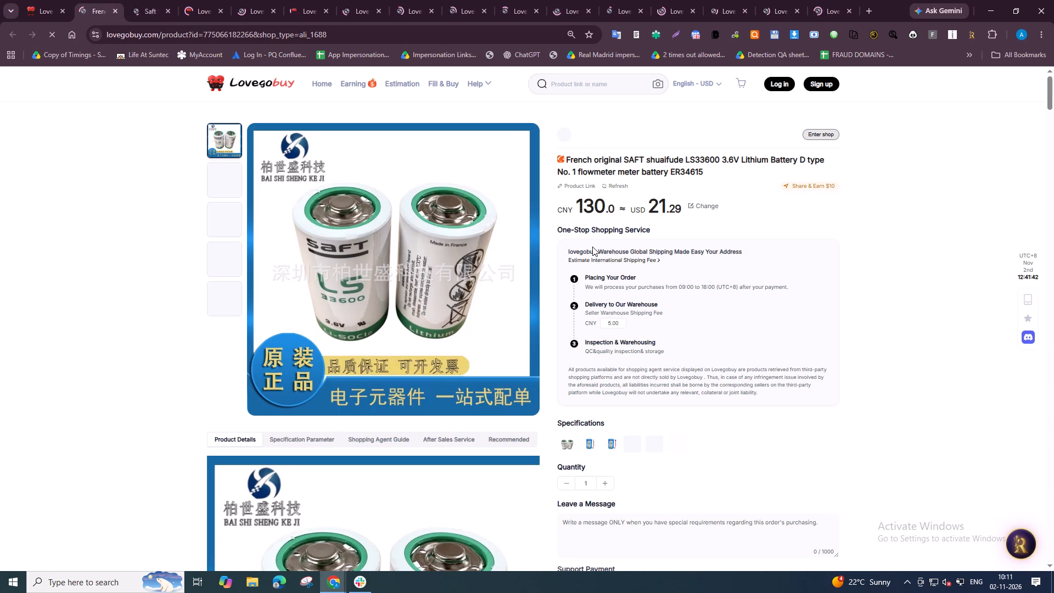
key("alt+Tab")
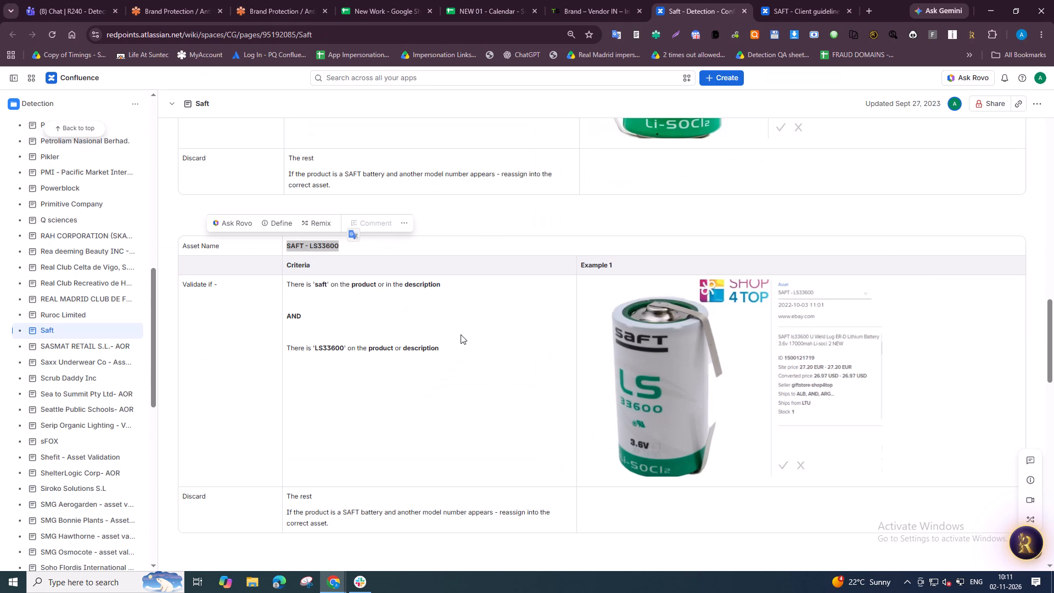
key("alt+Tab")
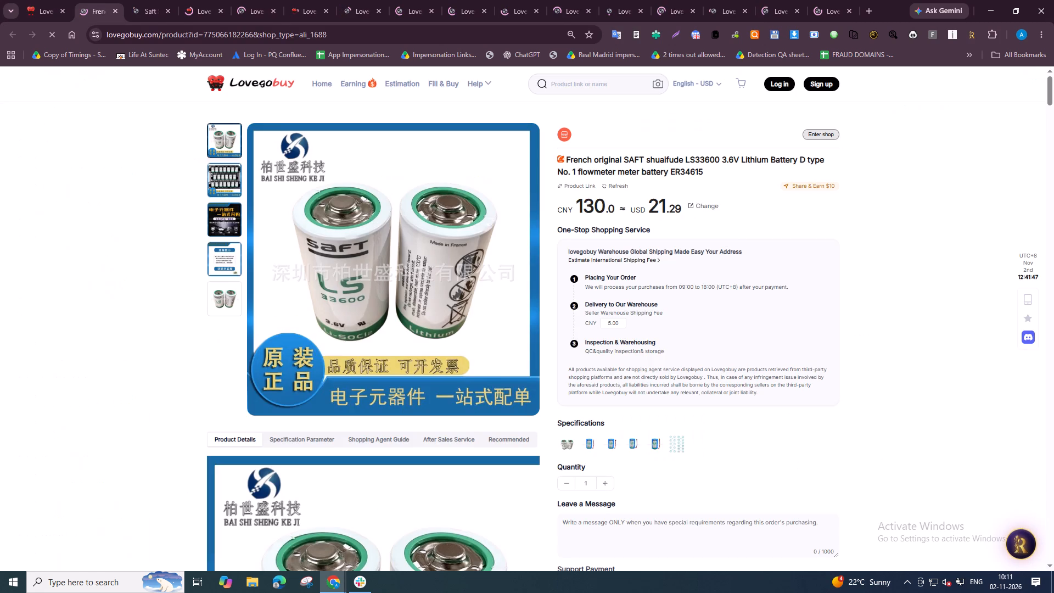
right_click(580, 183)
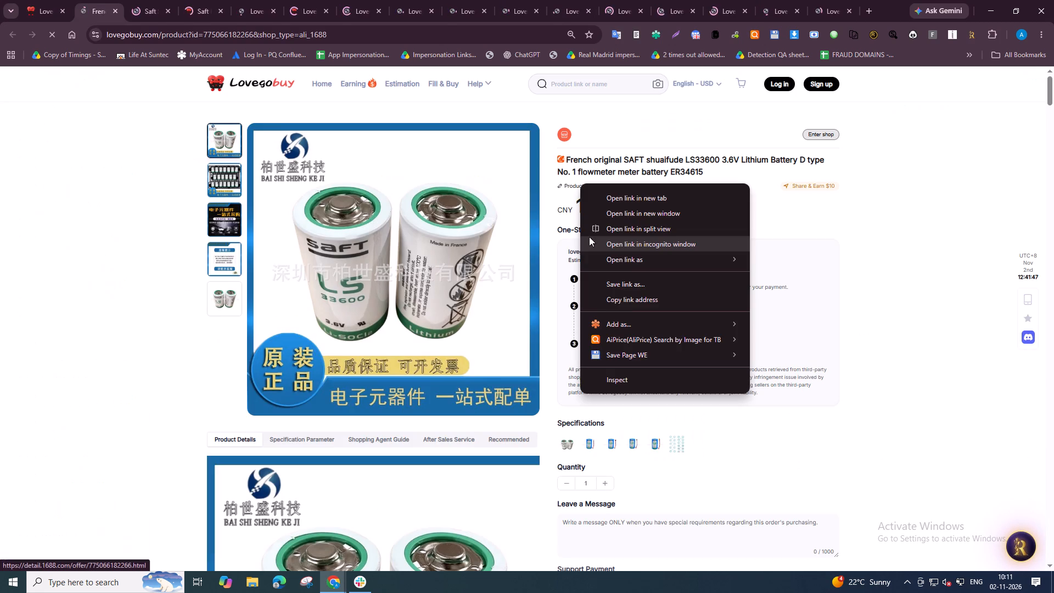
left_click(623, 300)
key("alt+Tab")
left_click(375, 0)
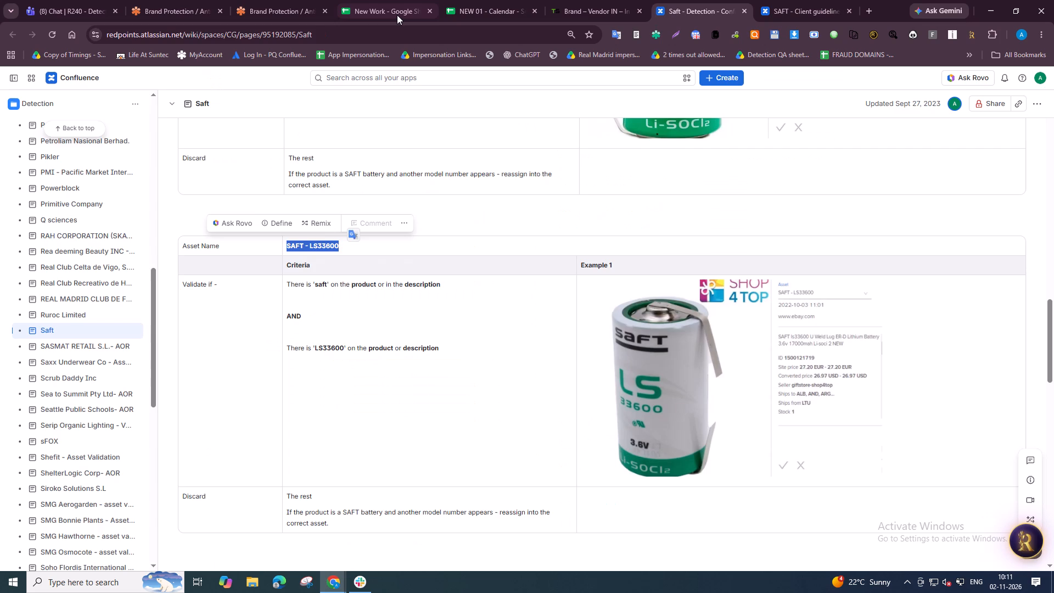
key("ctrl+v")
scroll(476, 217, "down", 4)
left_click(352, 361)
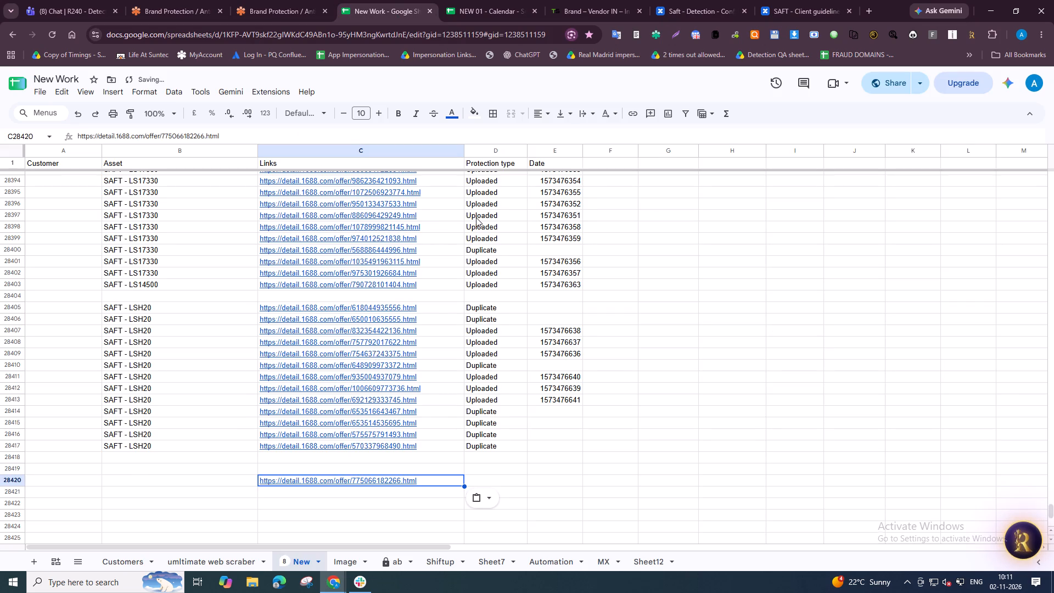
key("alt+Tab")
key("ctrl+w")
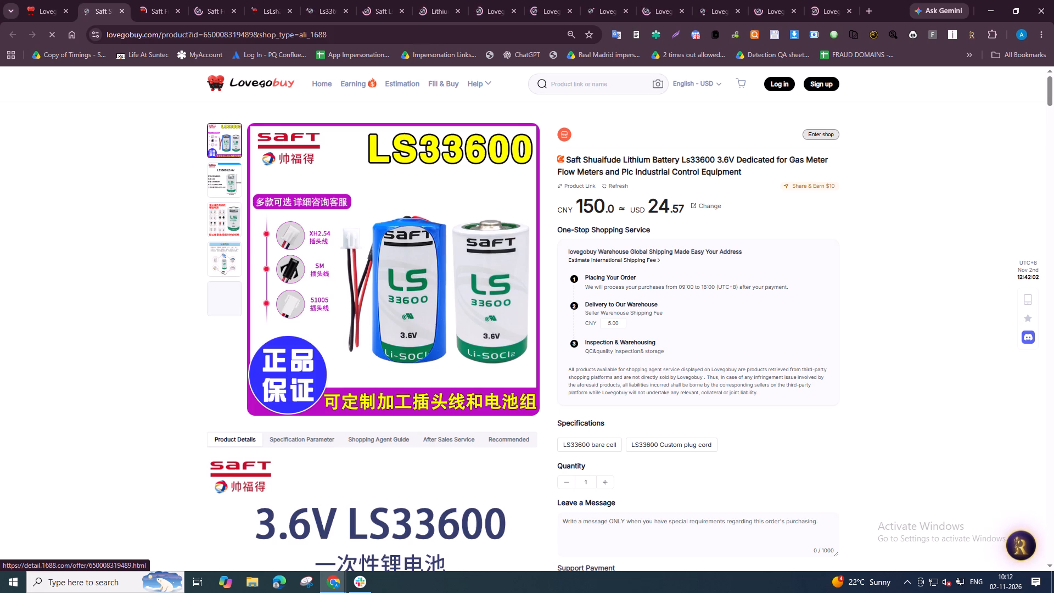
right_click(578, 188)
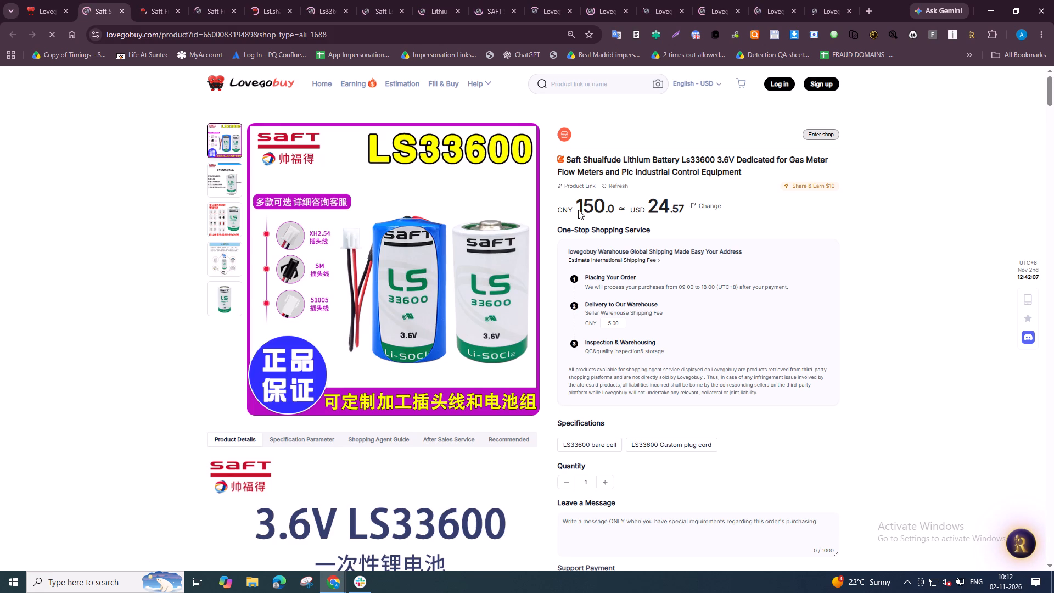
left_click(616, 303)
key("alt+Tab")
left_click(403, 275)
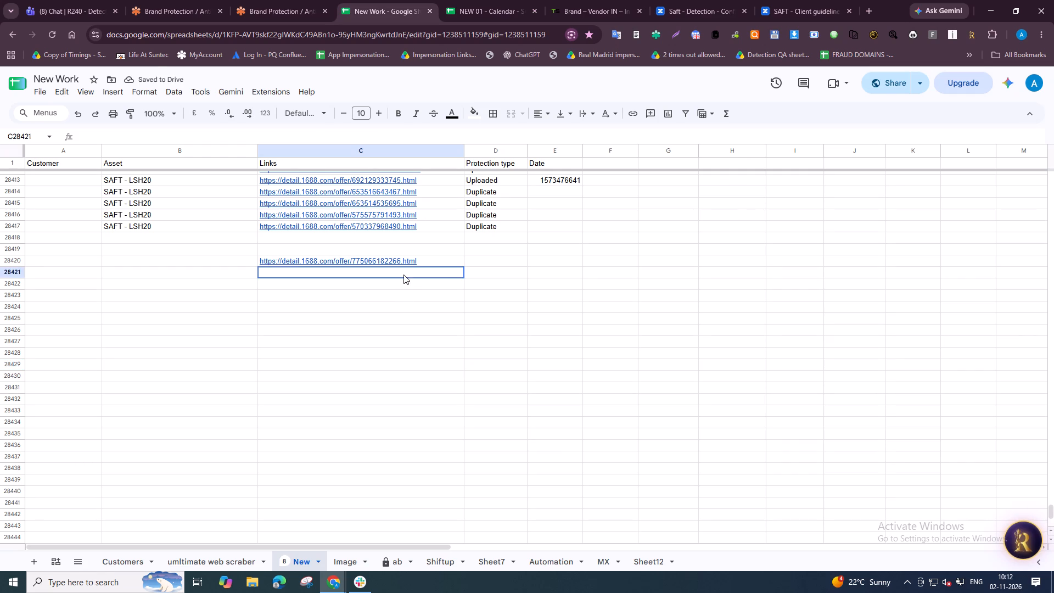
key("ctrl+v")
left_click(403, 318)
key("alt+Tab")
key("ctrl+w")
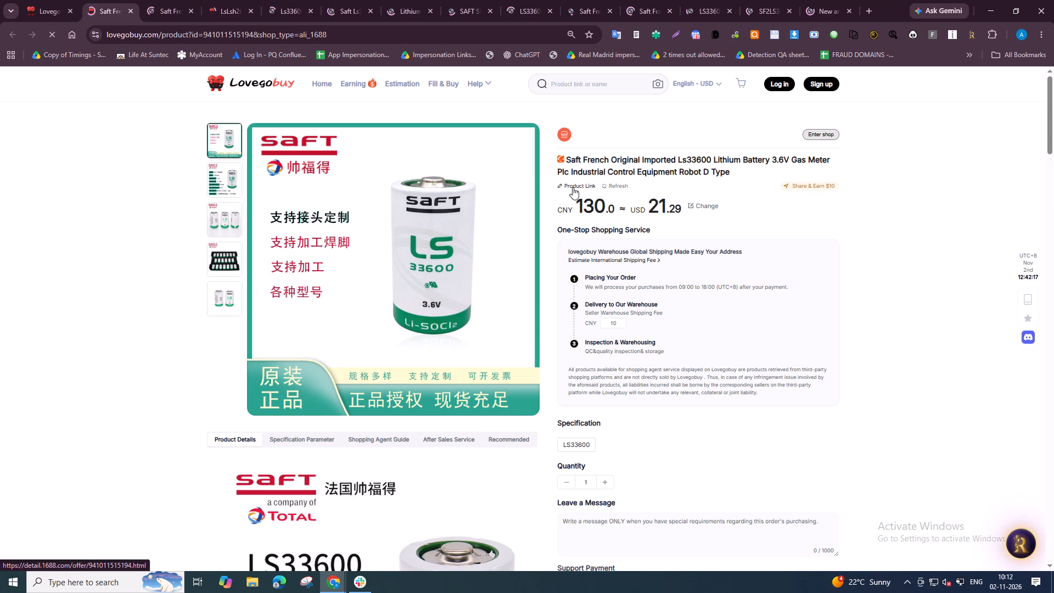
right_click(576, 184)
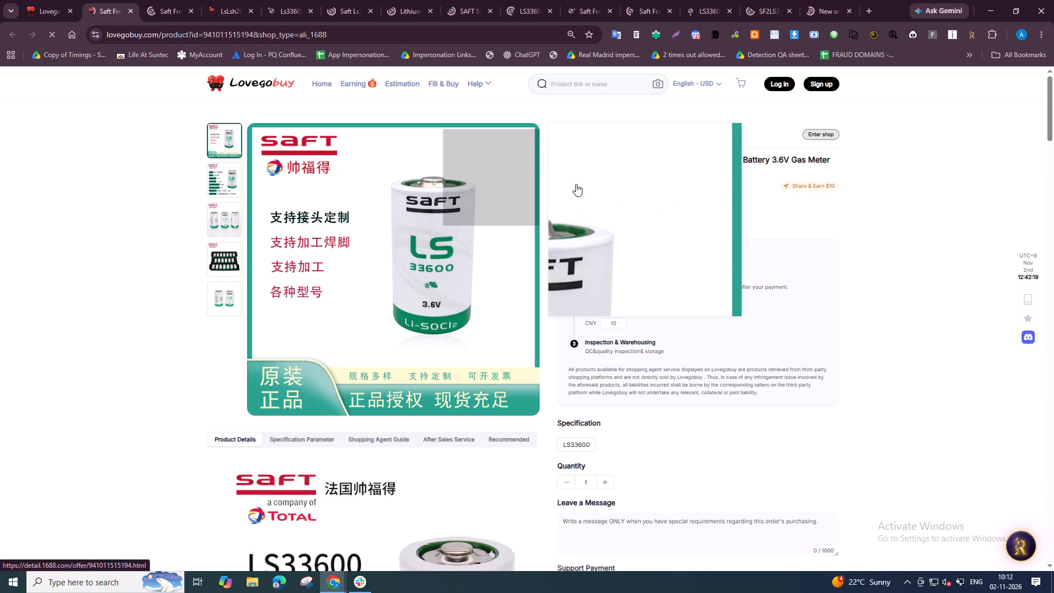
left_click(606, 296)
key("alt+Tab")
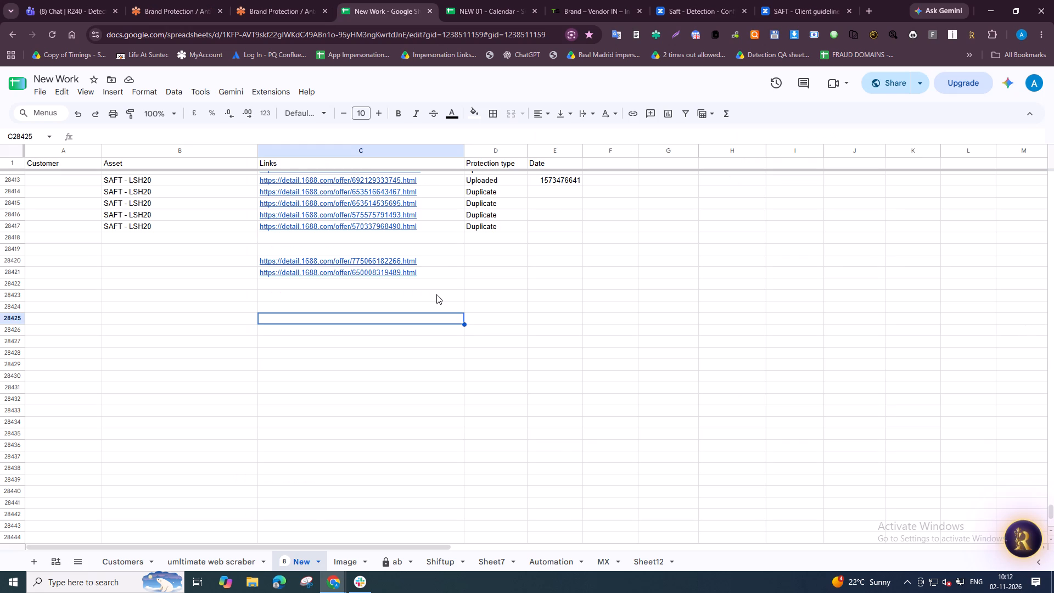
left_click(436, 294)
key("ctrl+v")
key("alt+Tab")
key("ctrl+w")
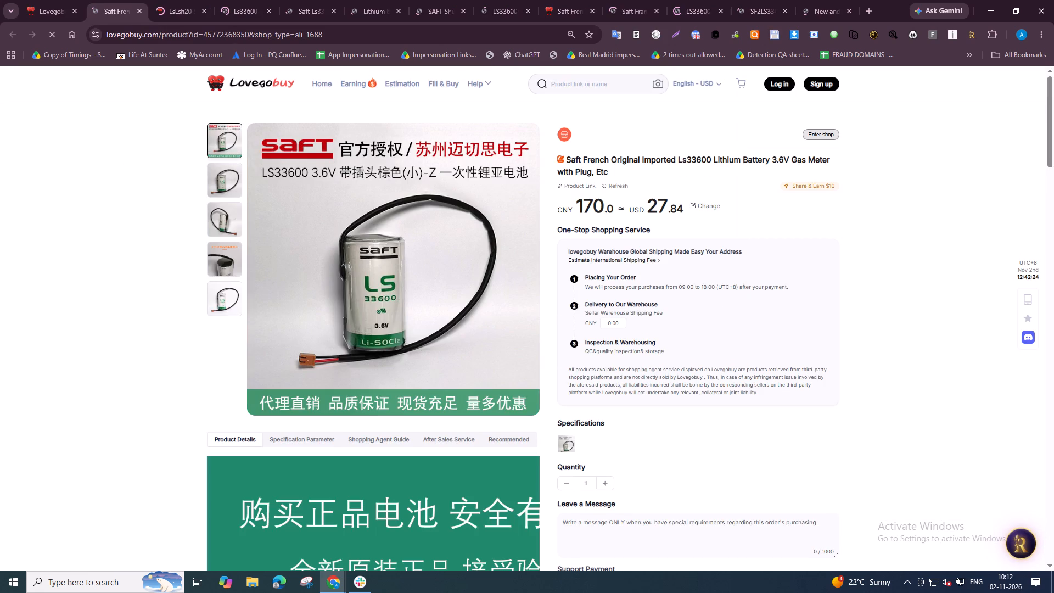
right_click(578, 187)
left_click(612, 304)
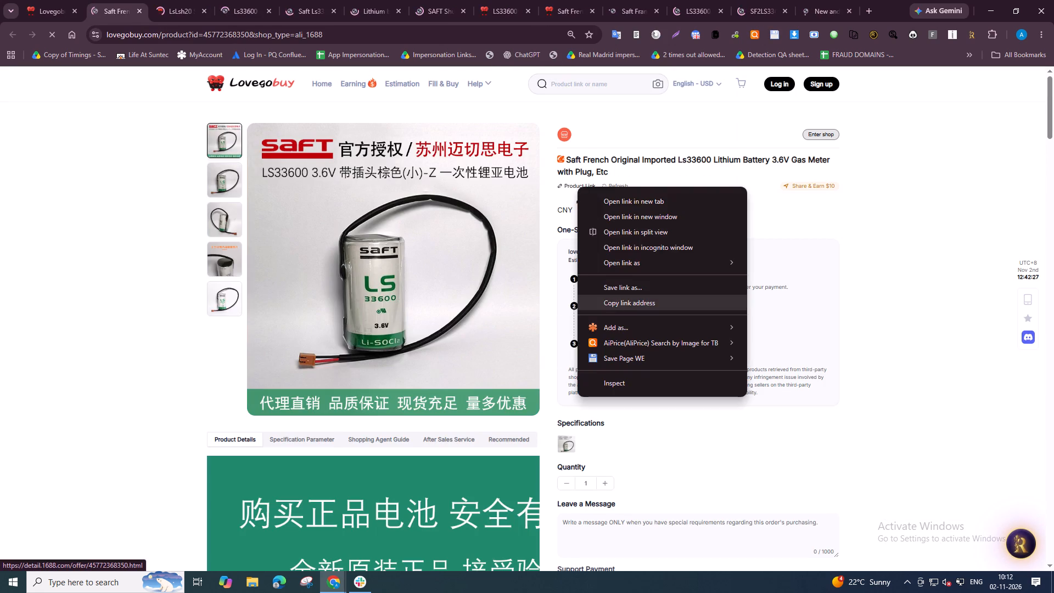
key("alt+Tab")
left_click(431, 287)
key("ctrl+v")
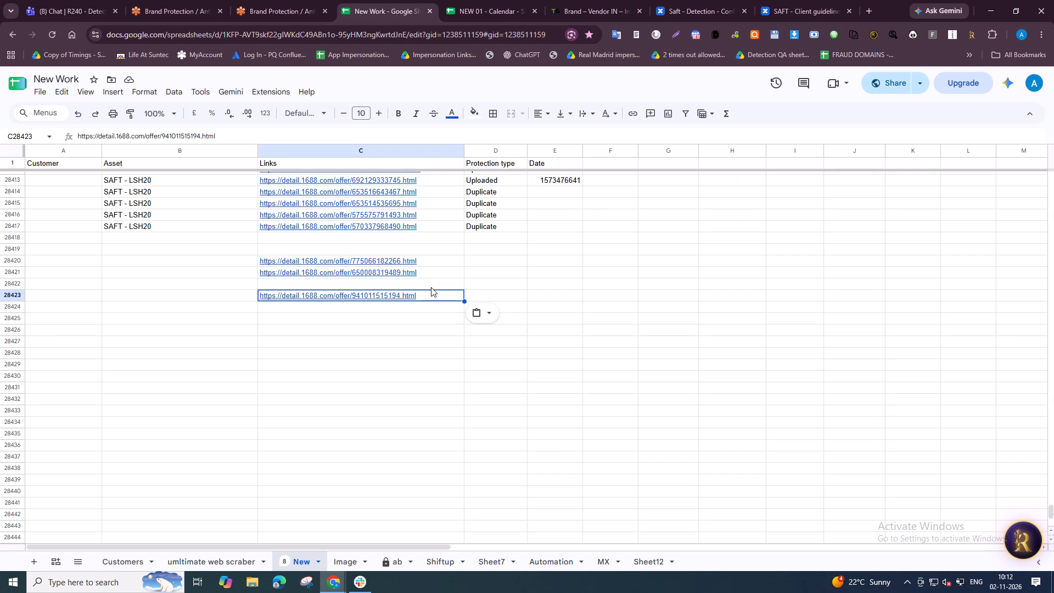
key("alt+Tab")
key("ctrl+w")
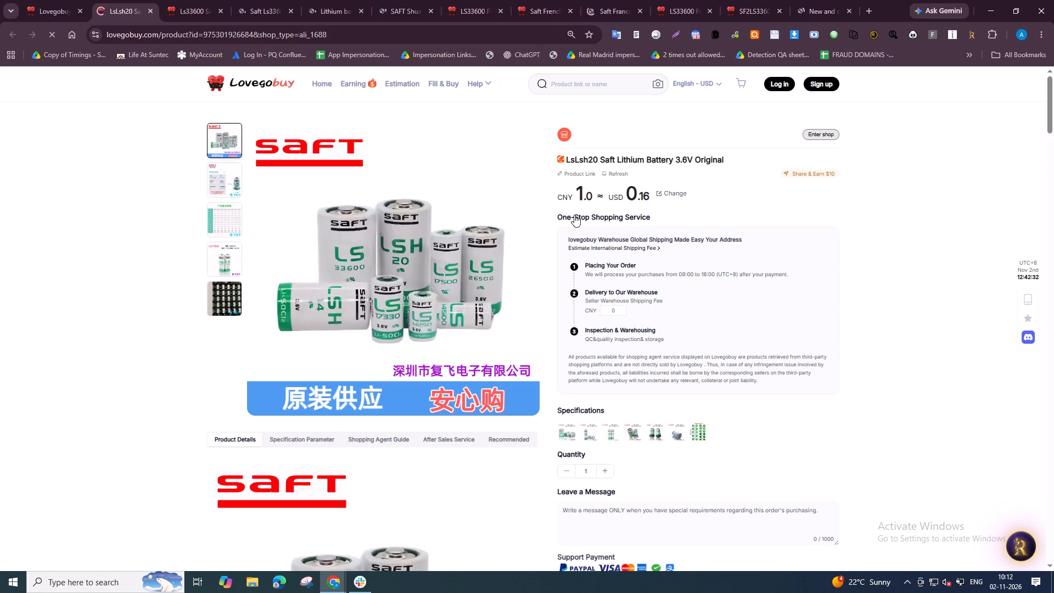
right_click(575, 174)
left_click(619, 289)
key("alt+Tab")
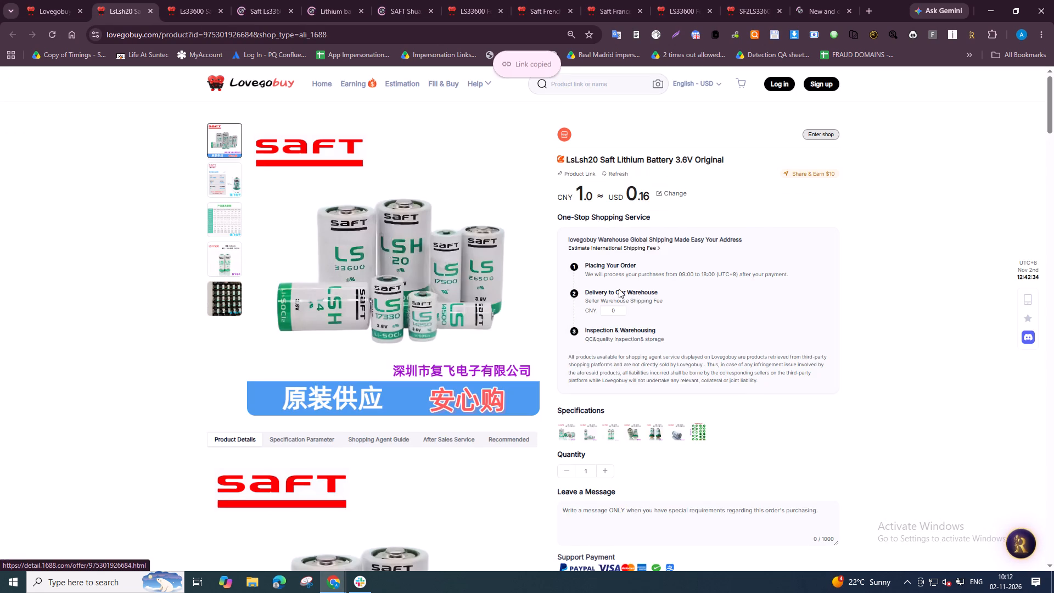
left_click(471, 353)
left_click(447, 322)
key("ctrl+v")
key("alt+Tab")
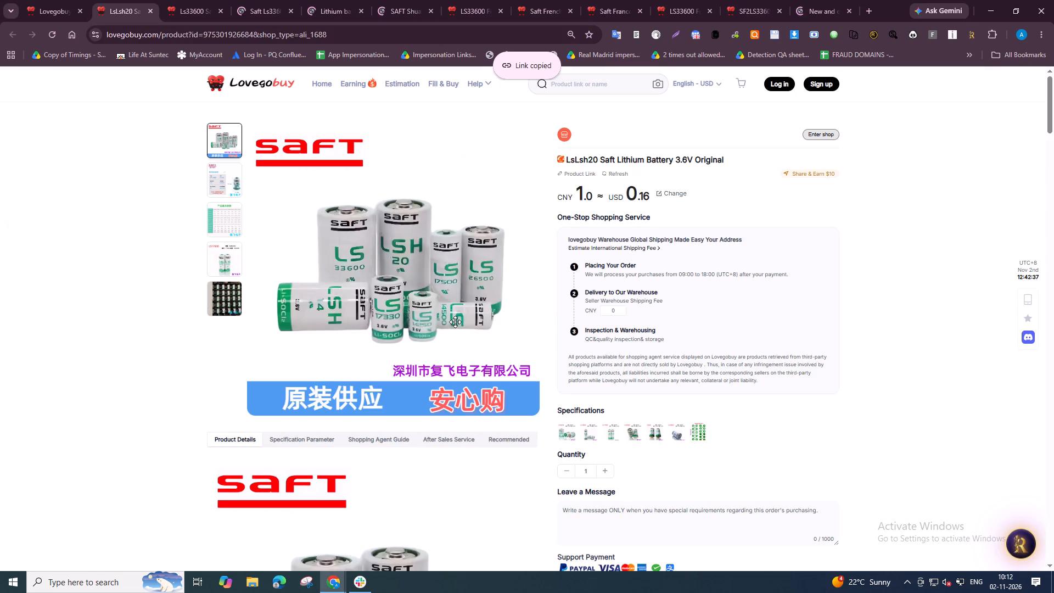
key("ctrl+w")
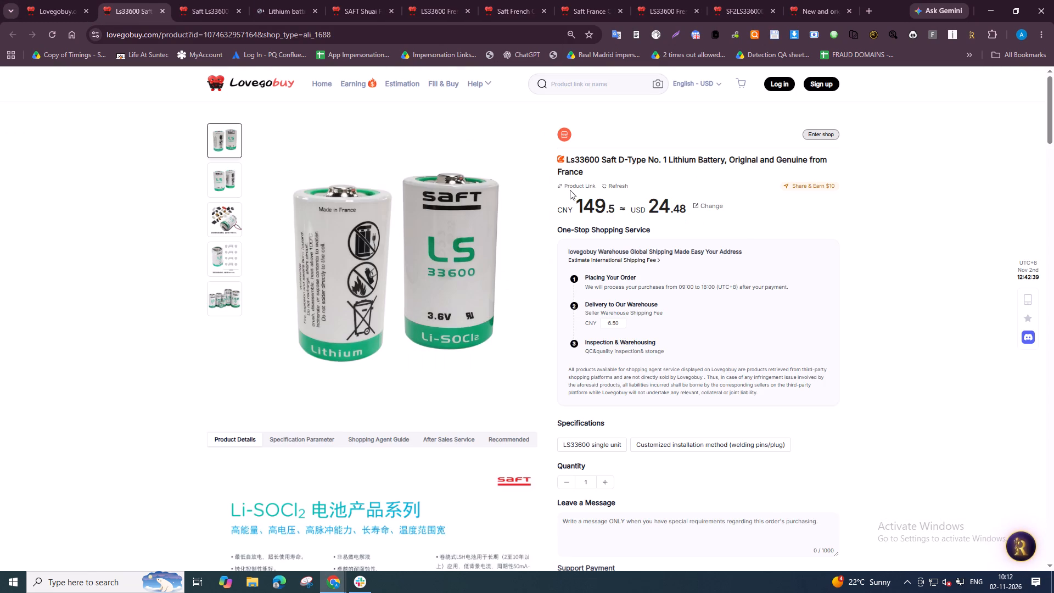
right_click(574, 186)
left_click(603, 306)
key("alt+Tab")
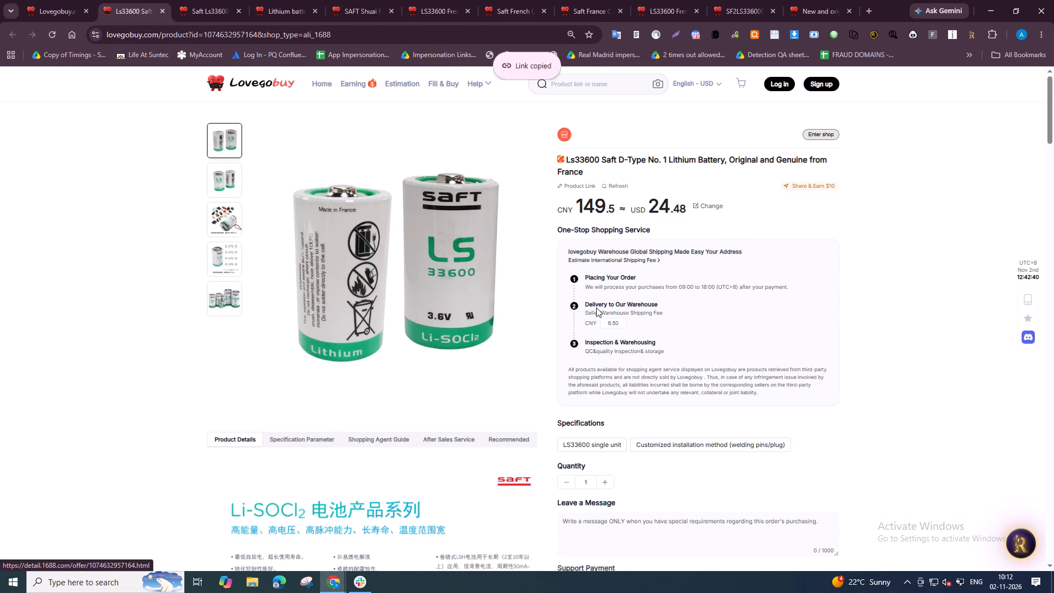
left_click(436, 308)
key("ctrl+v")
left_click(433, 330)
key("alt+Tab")
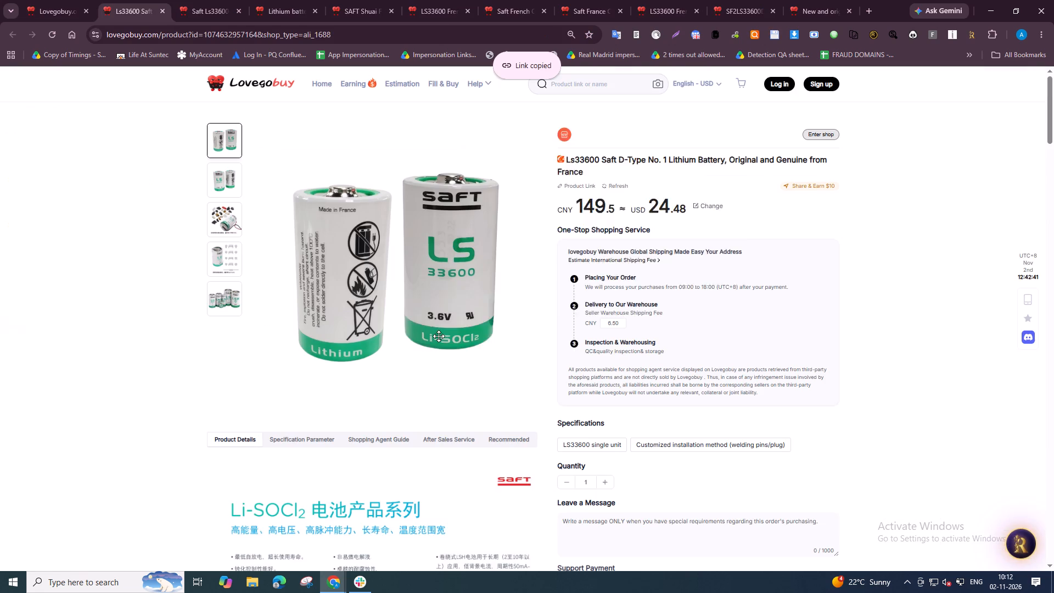
key("ctrl+w")
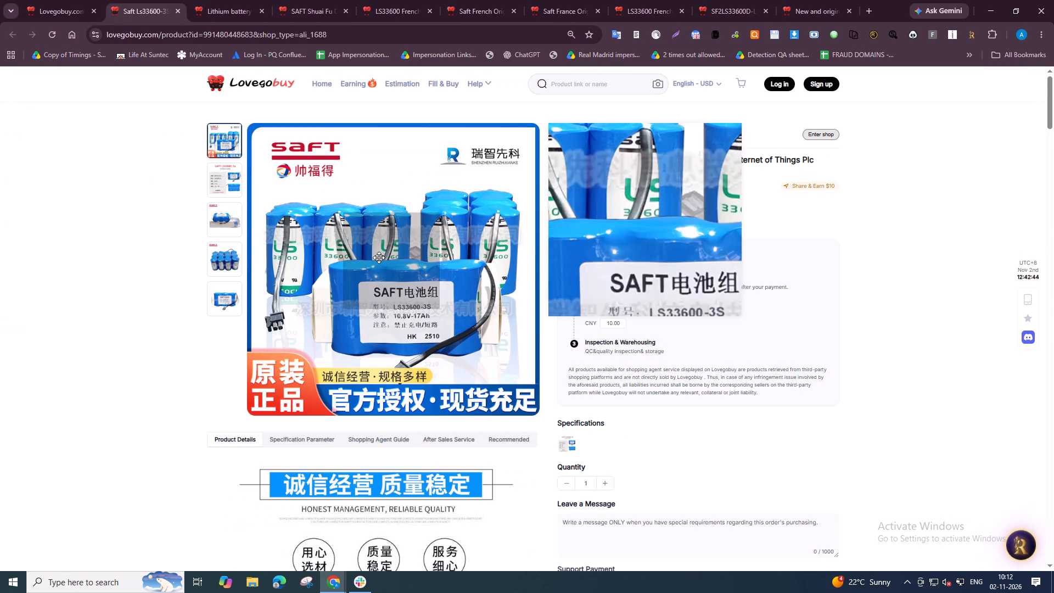
Examine the product photos of the Saft Ls33600-3S 10.8V battery pack listing for SAFT branding.
left_click(220, 264)
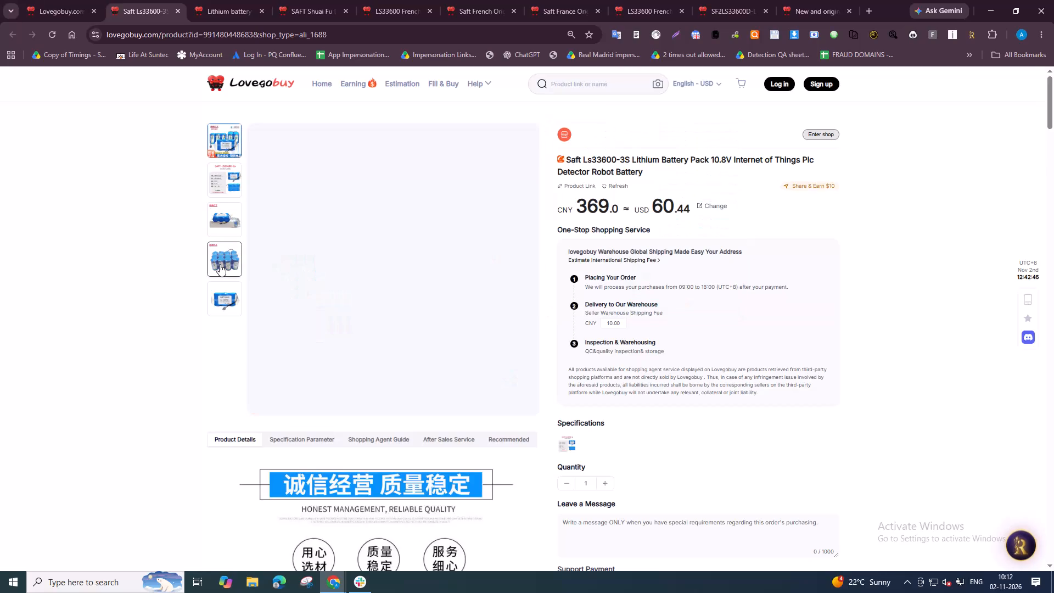
left_click(225, 203)
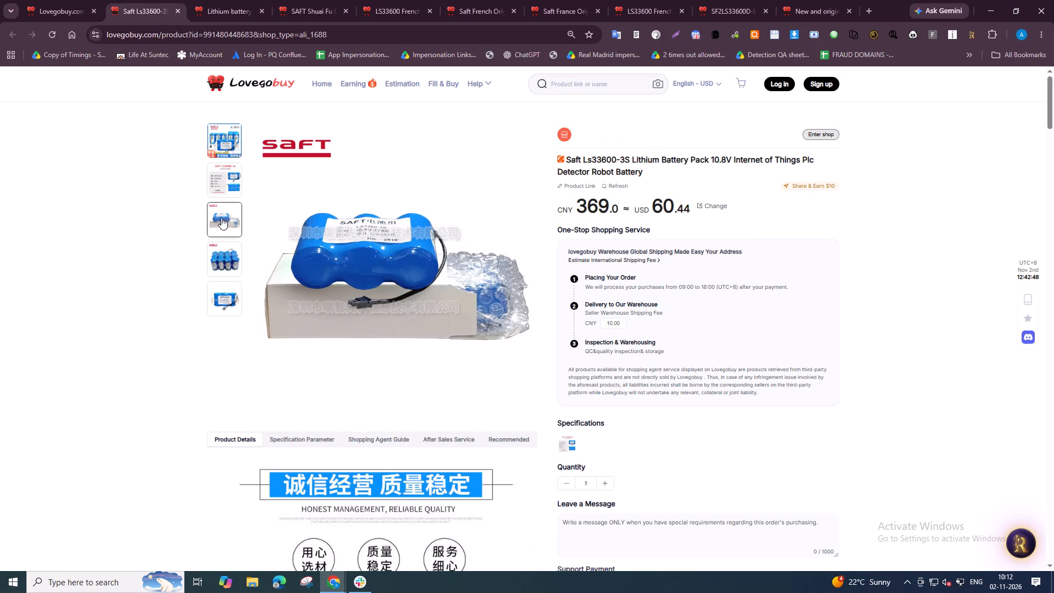
left_click(221, 188)
left_click(222, 120)
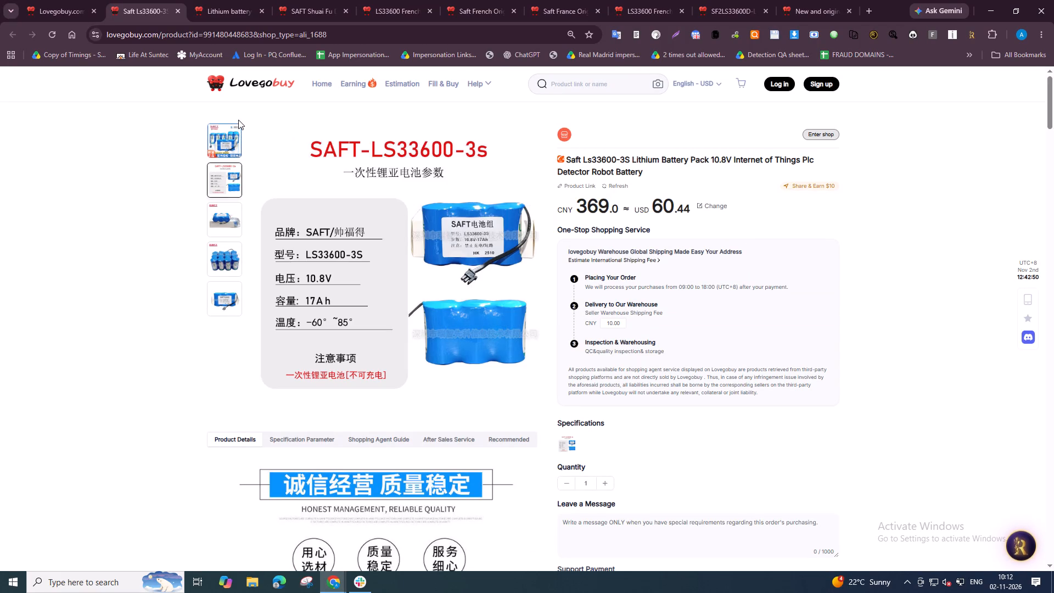
left_click(238, 120)
left_click(244, 219)
left_click(221, 222)
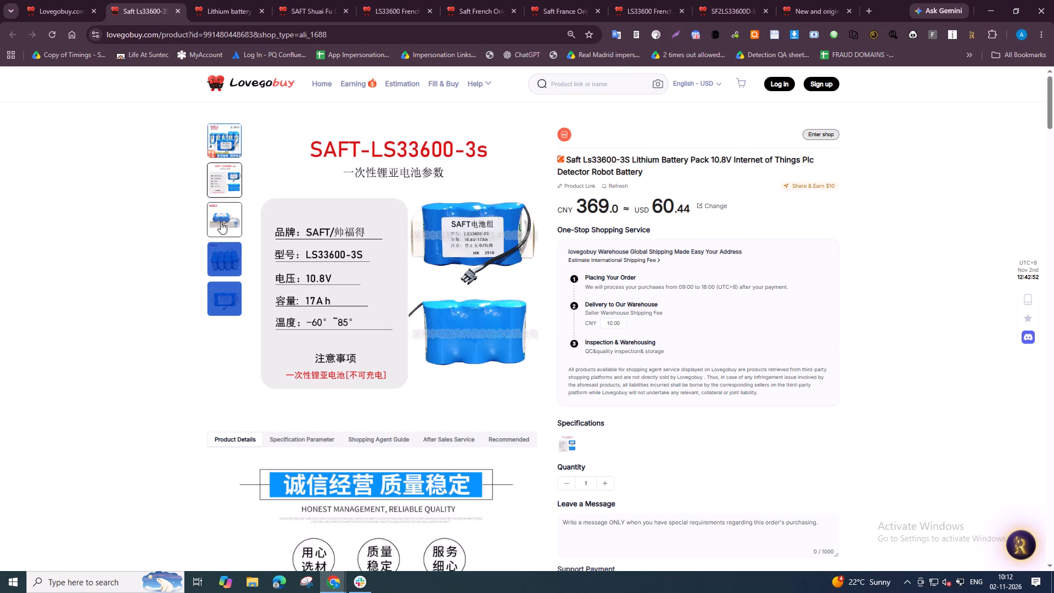
left_click(228, 288)
left_click(228, 261)
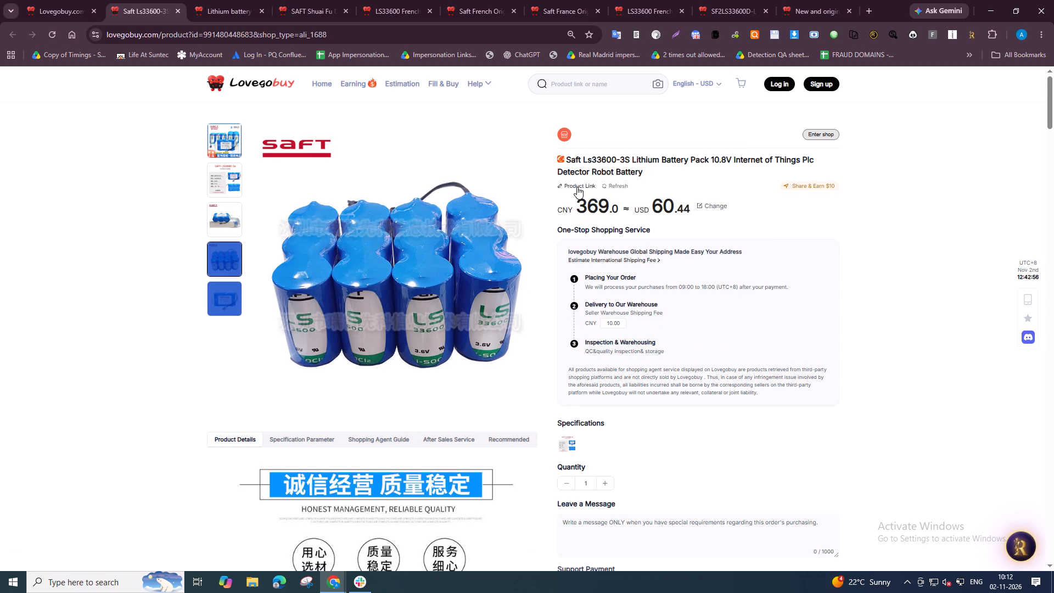
right_click(576, 187)
left_click(639, 306)
key("alt+Tab")
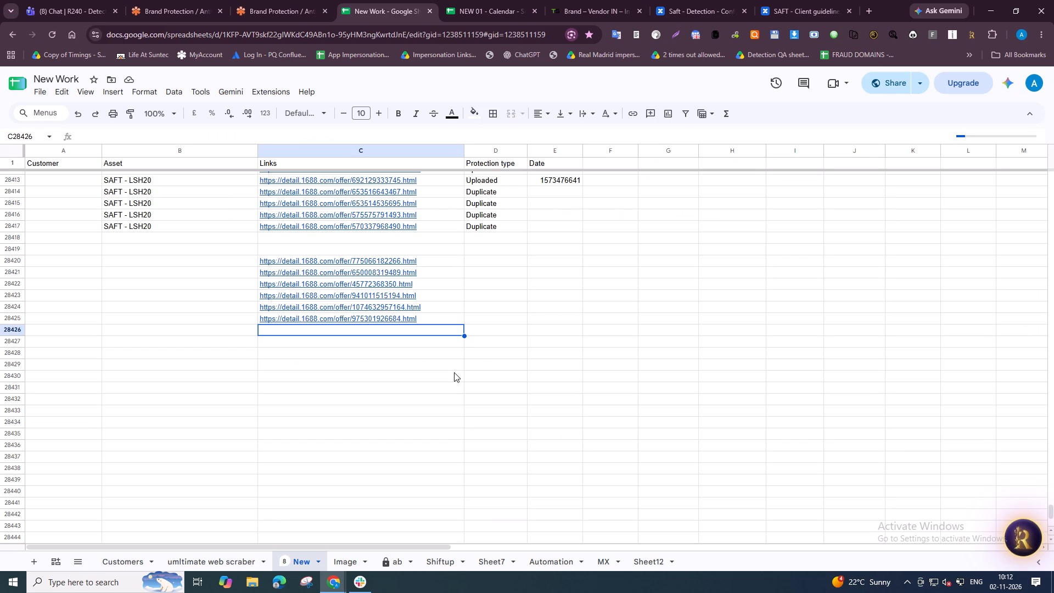
left_click(435, 344)
key("ctrl+v")
key("alt+Tab")
key("ctrl+w")
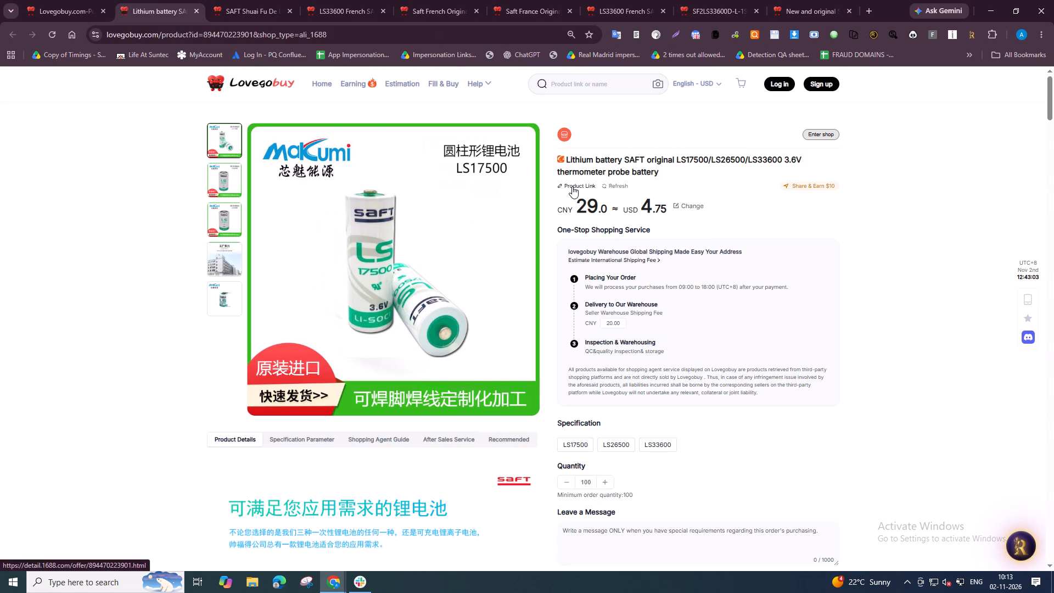
left_click(237, 226)
left_click(225, 191)
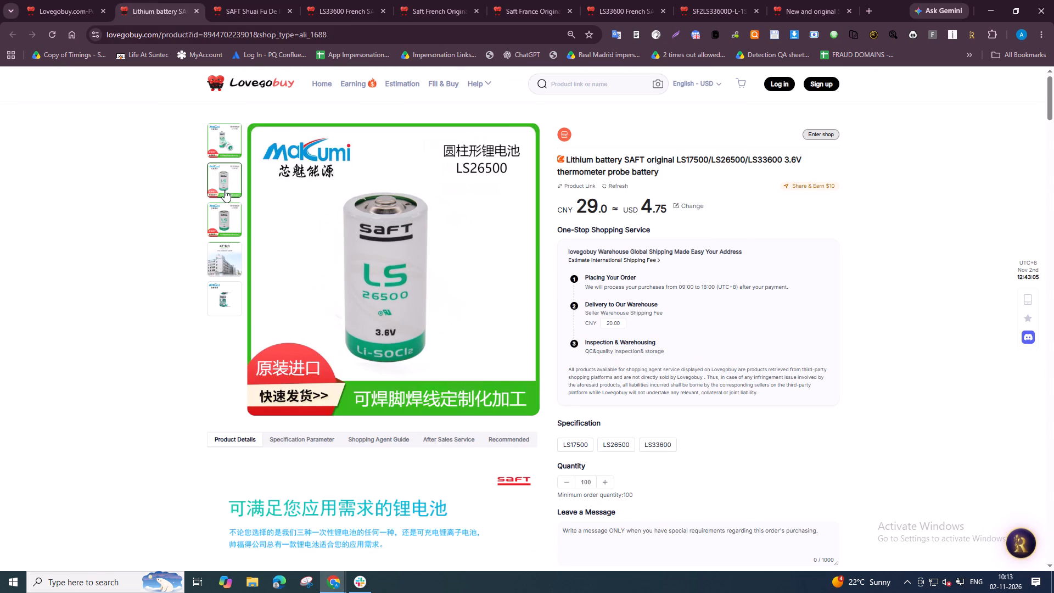
left_click(218, 223)
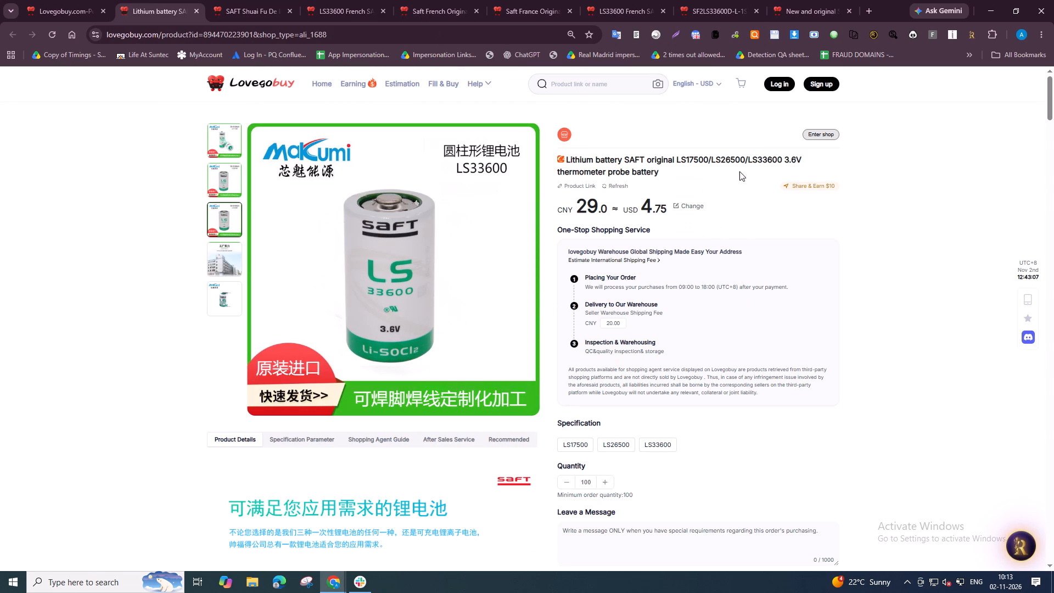
right_click(576, 187)
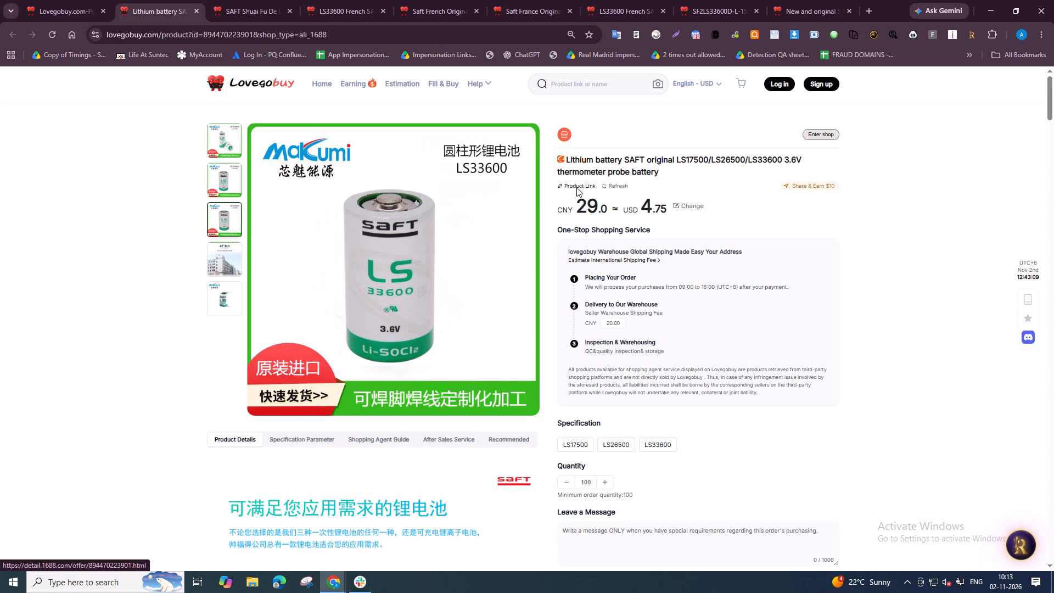
left_click(603, 307)
key("alt+Tab")
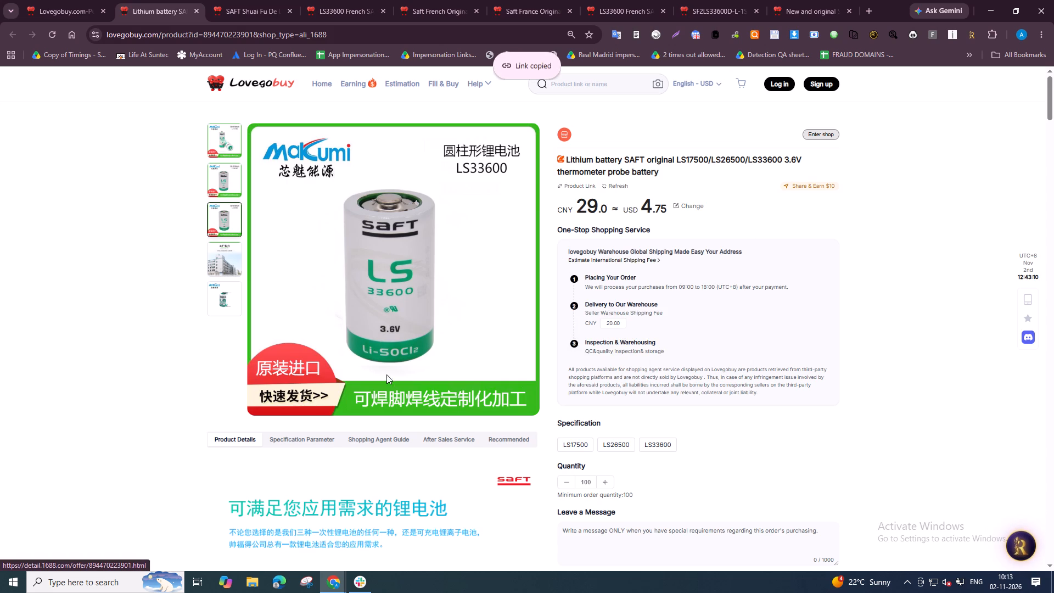
left_click(412, 330)
key("ctrl+v")
left_click(440, 389)
key("alt+Tab")
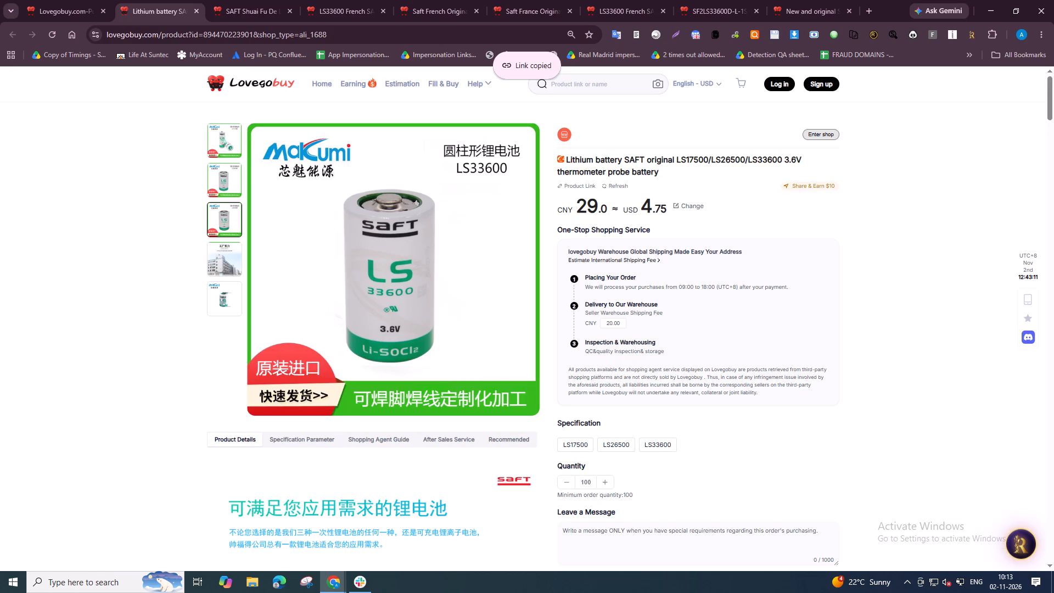
key("ctrl+w")
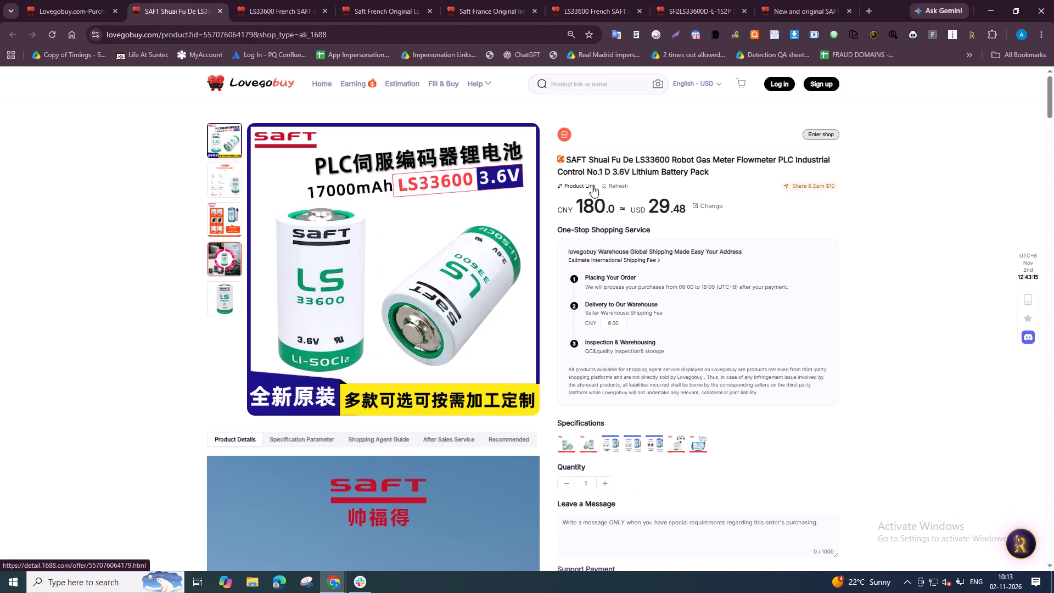
right_click(585, 187)
left_click(604, 304)
key("alt+Tab")
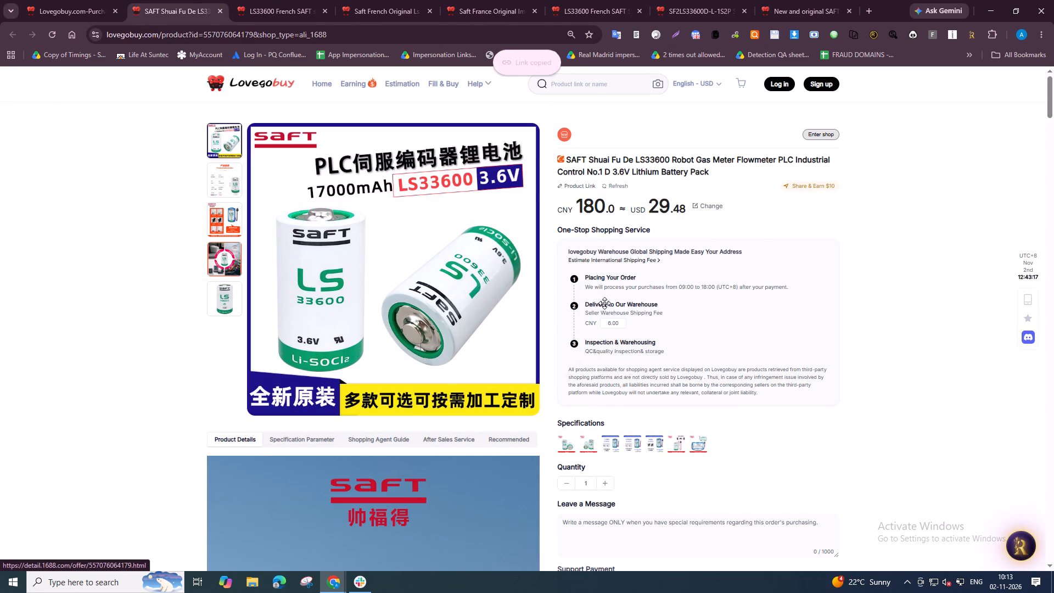
left_click(401, 362)
key("ctrl+v")
key("alt+Tab")
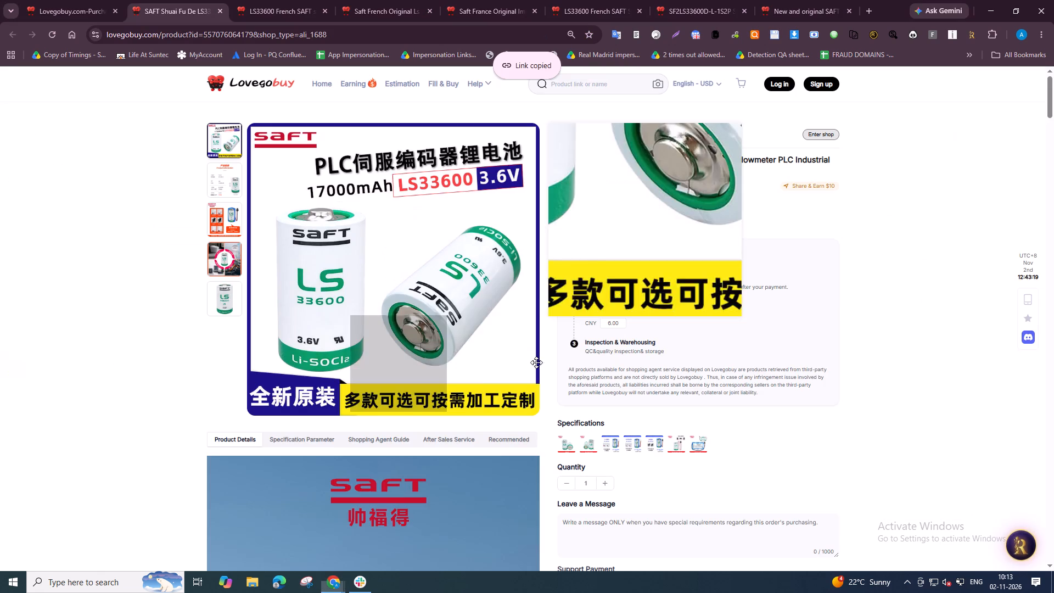
key("ctrl+w")
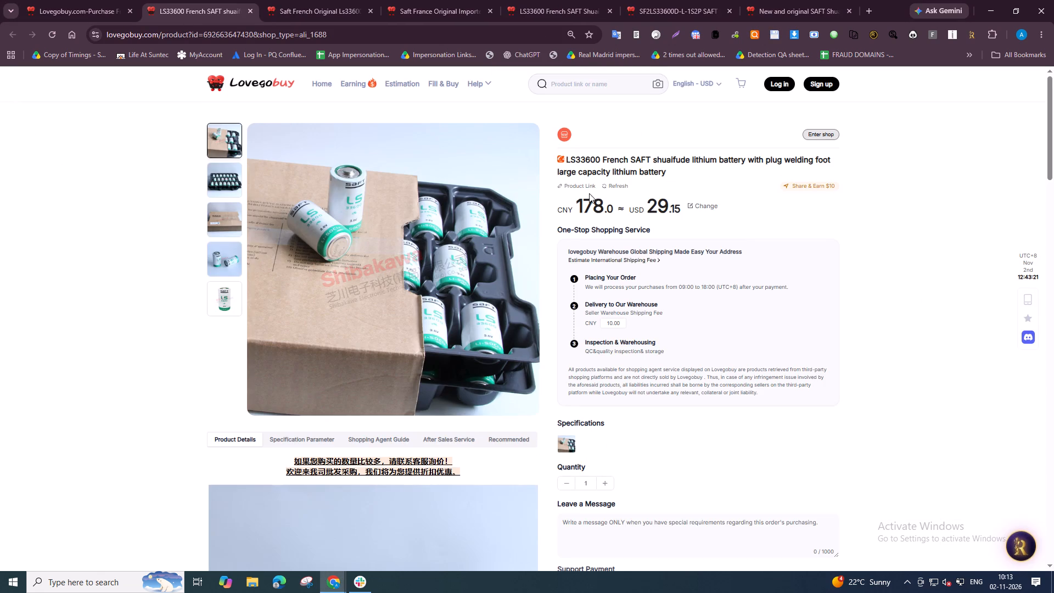
left_click(228, 260)
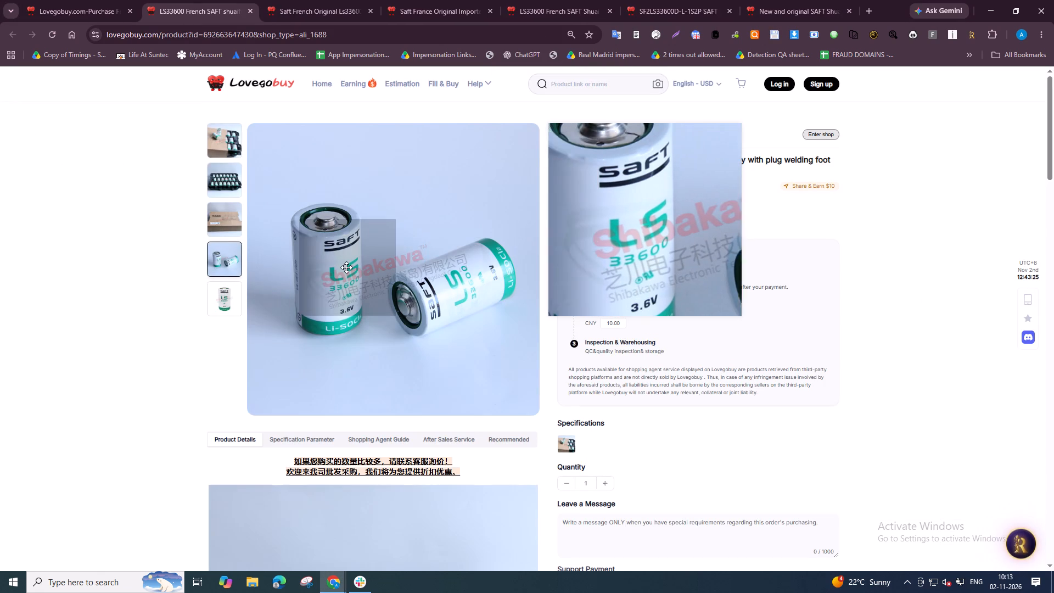
right_click(574, 187)
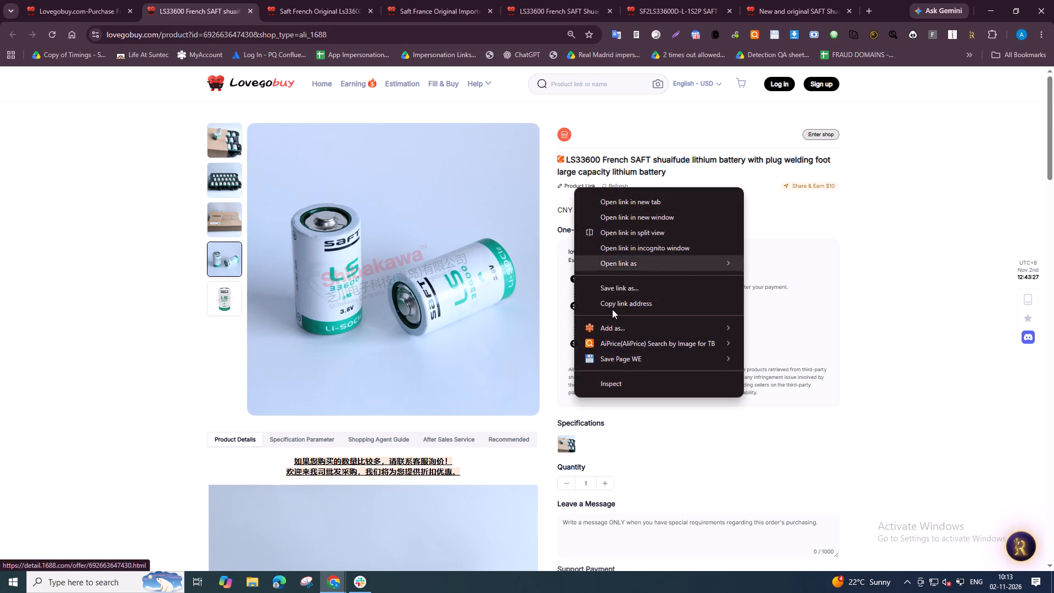
left_click(631, 306)
key("alt+Tab")
left_click(457, 355)
key("ctrl+v")
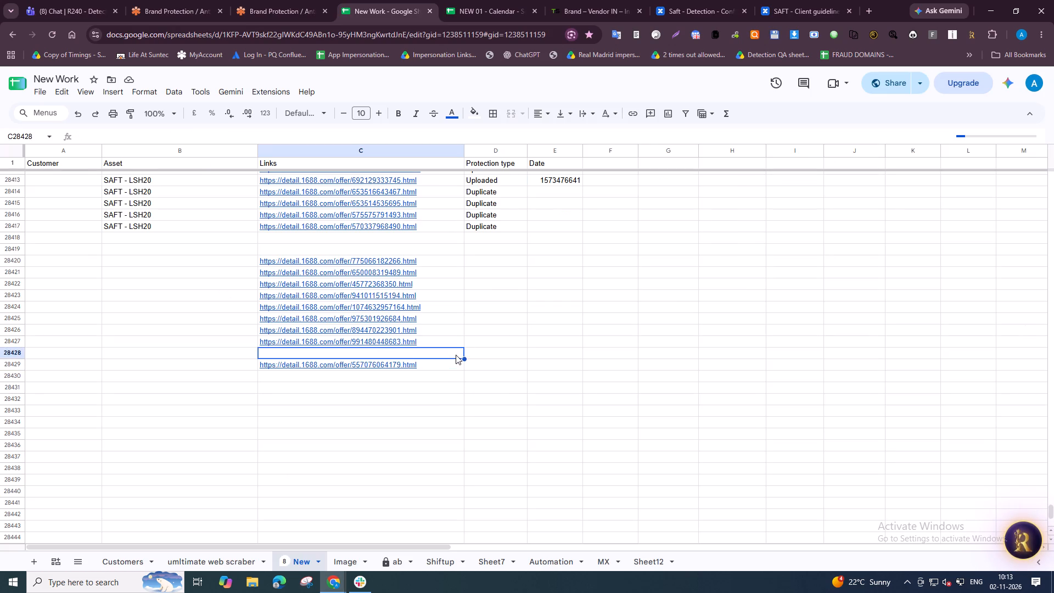
left_click(517, 339)
key("alt+Tab")
key("ctrl+w")
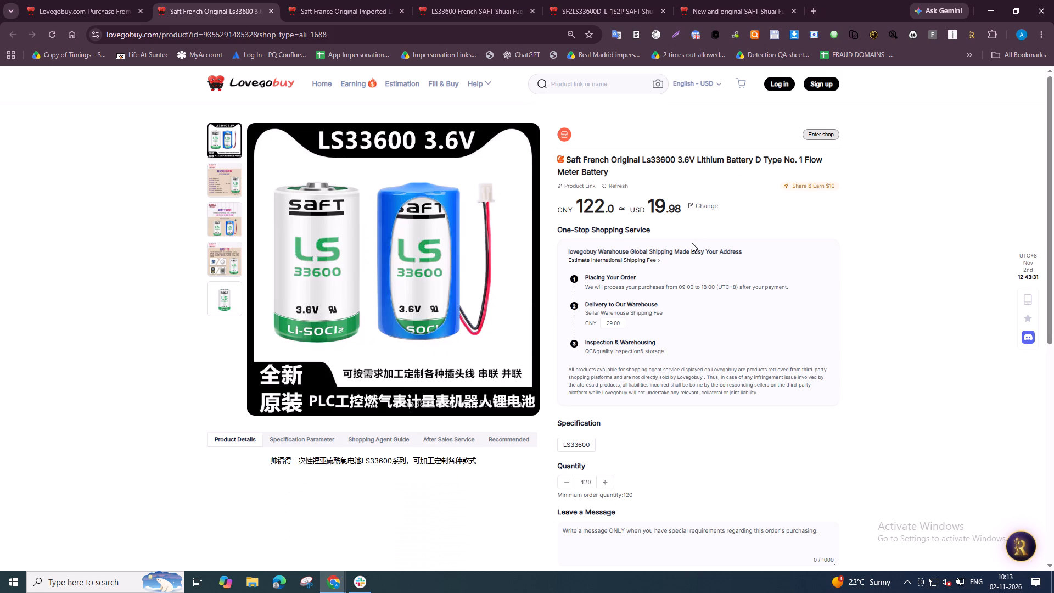
right_click(574, 184)
left_click(609, 295)
key("alt+Tab")
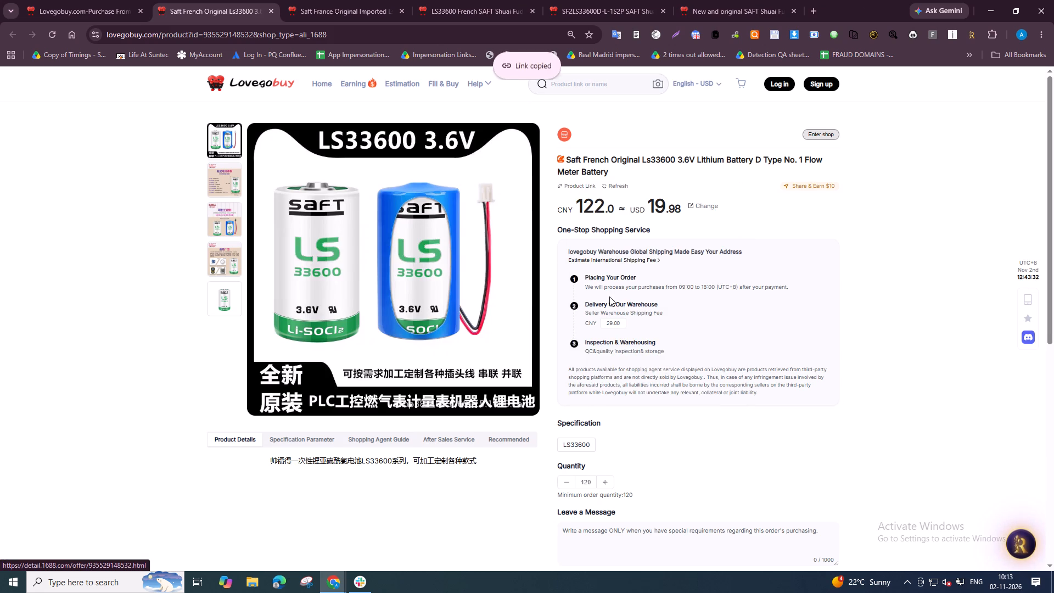
left_click(429, 377)
key("ctrl+v")
key("alt+Tab")
key("ctrl+w")
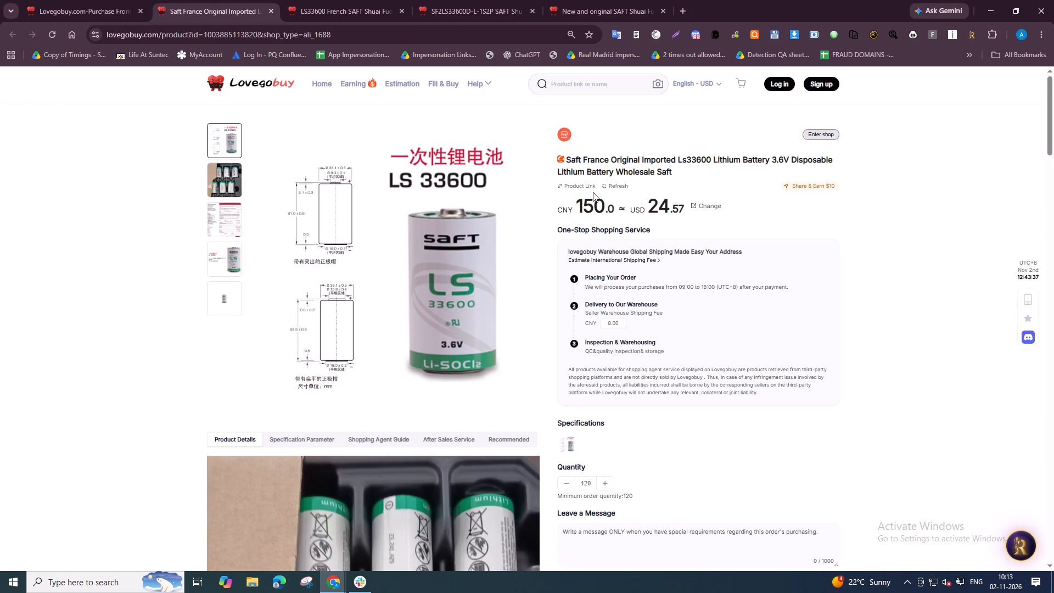
right_click(590, 186)
left_click(618, 301)
key("alt+Tab")
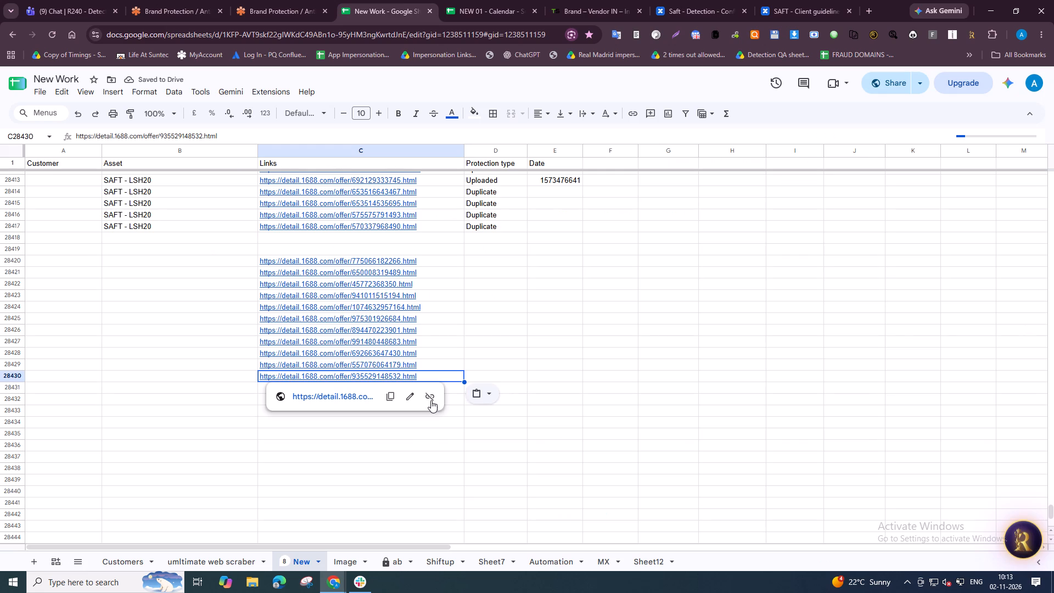
left_click(425, 438)
key("ctrl+v")
key("alt+Tab")
key("ctrl+w")
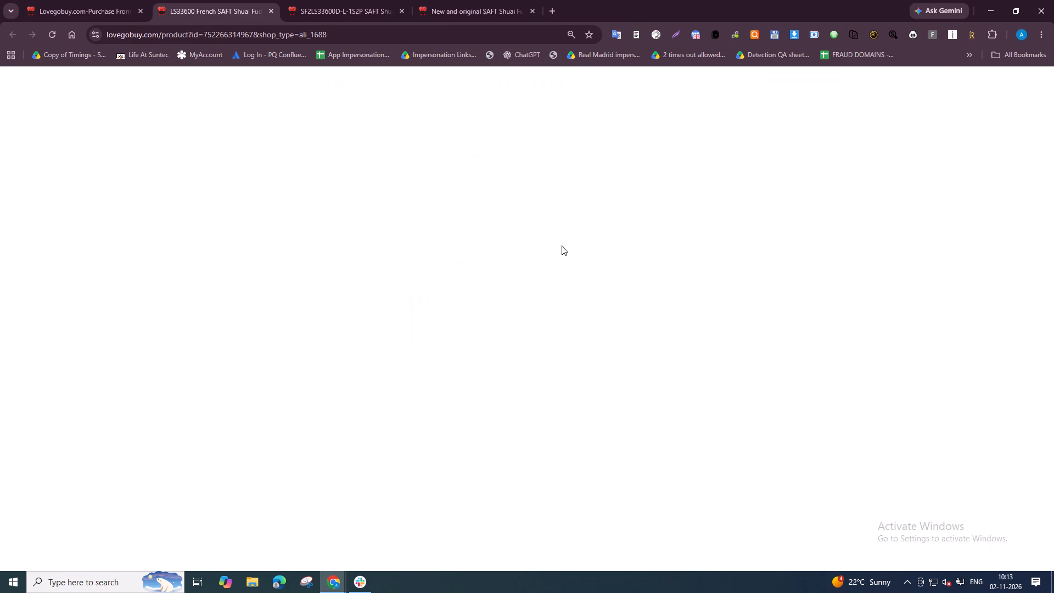
left_click(222, 226)
left_click(223, 254)
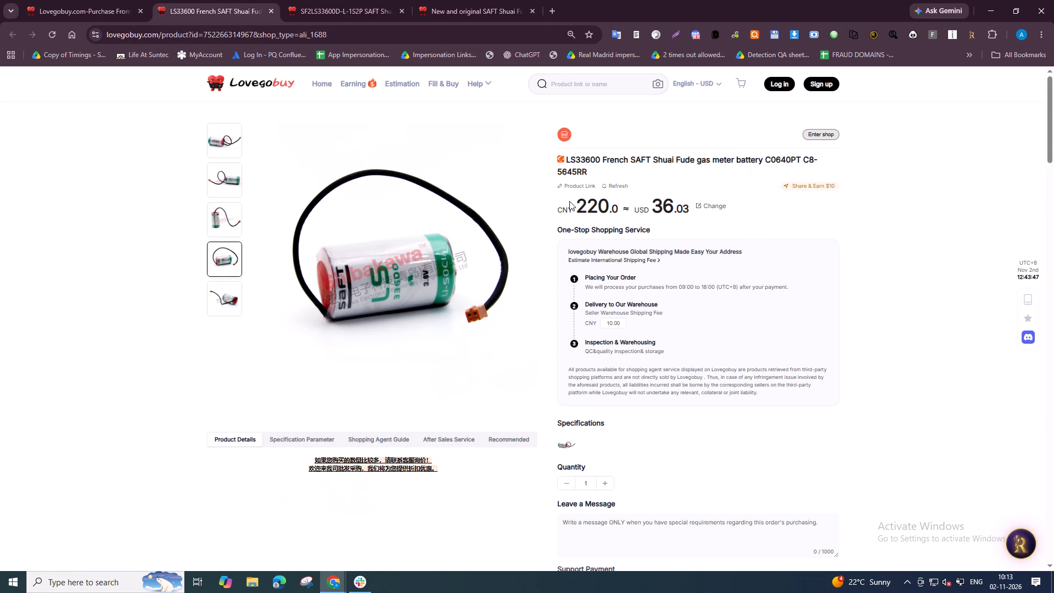
right_click(574, 185)
left_click(638, 304)
key("alt+Tab")
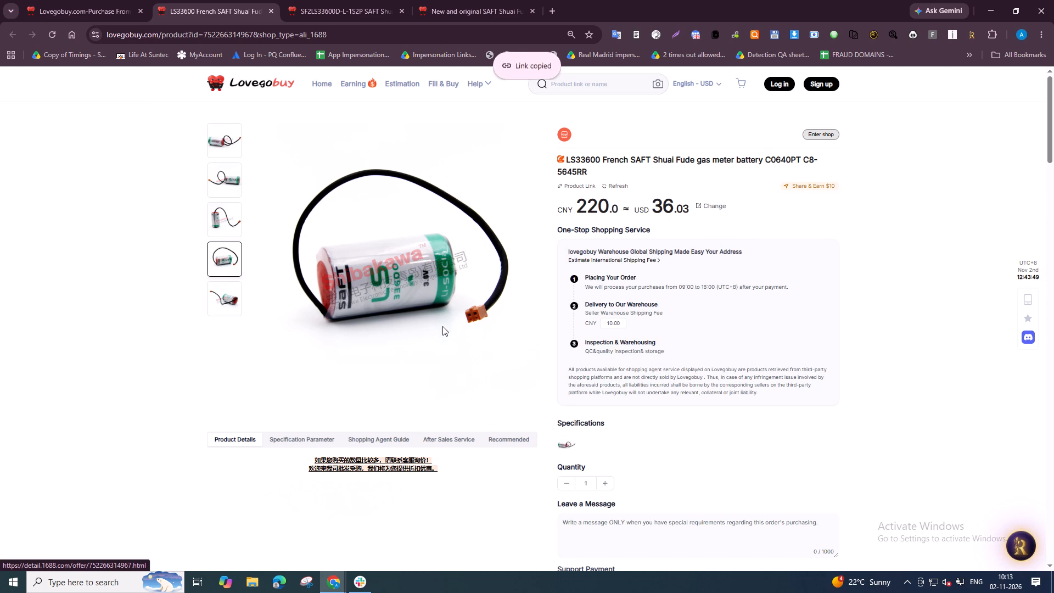
left_click(371, 400)
key("ctrl+v")
key("alt+Tab")
key("ctrl+w")
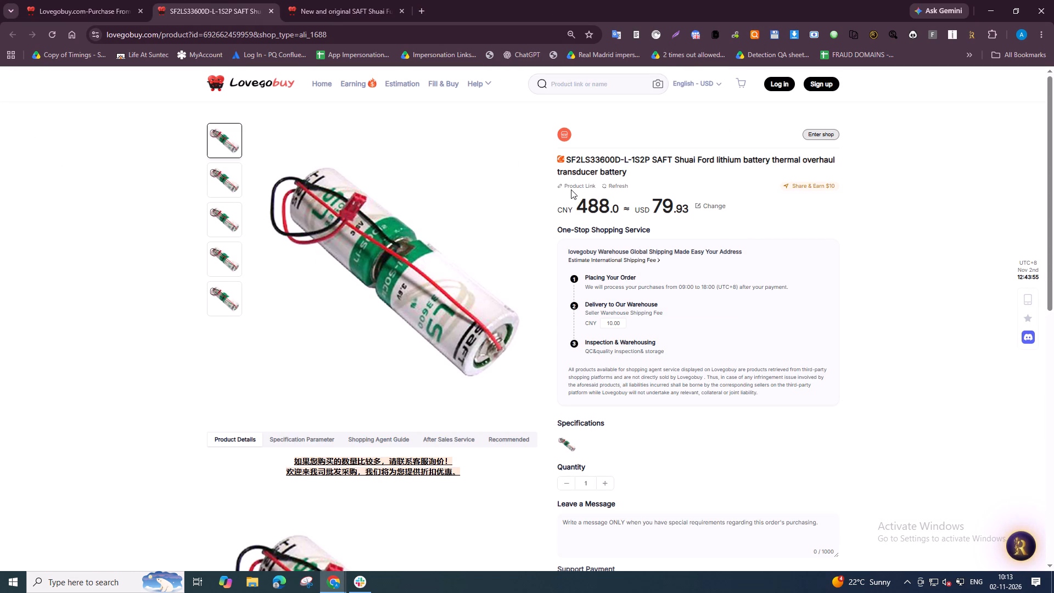
right_click(571, 186)
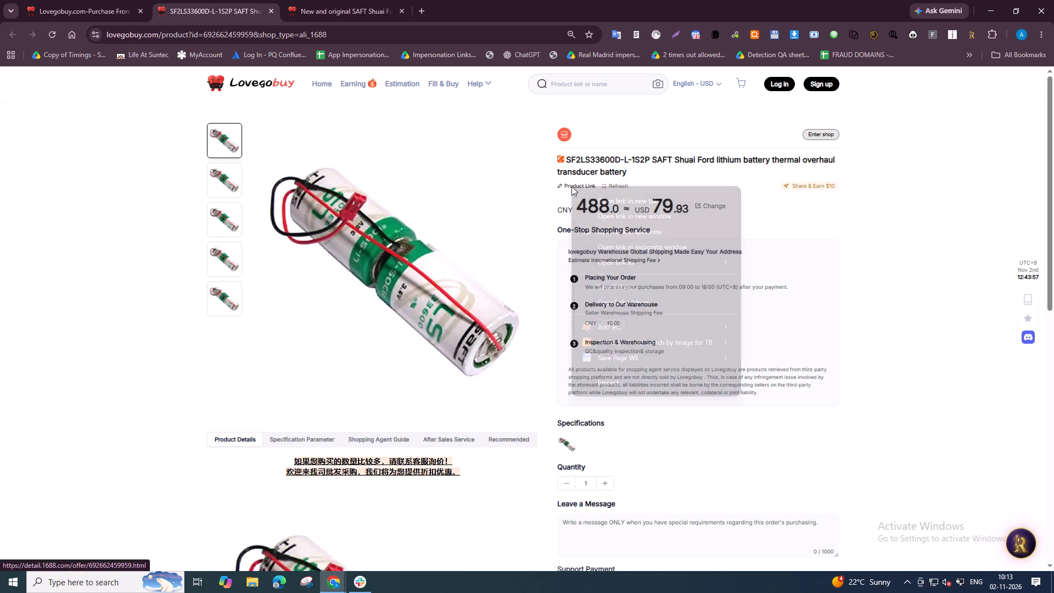
left_click(621, 304)
key("alt+Tab")
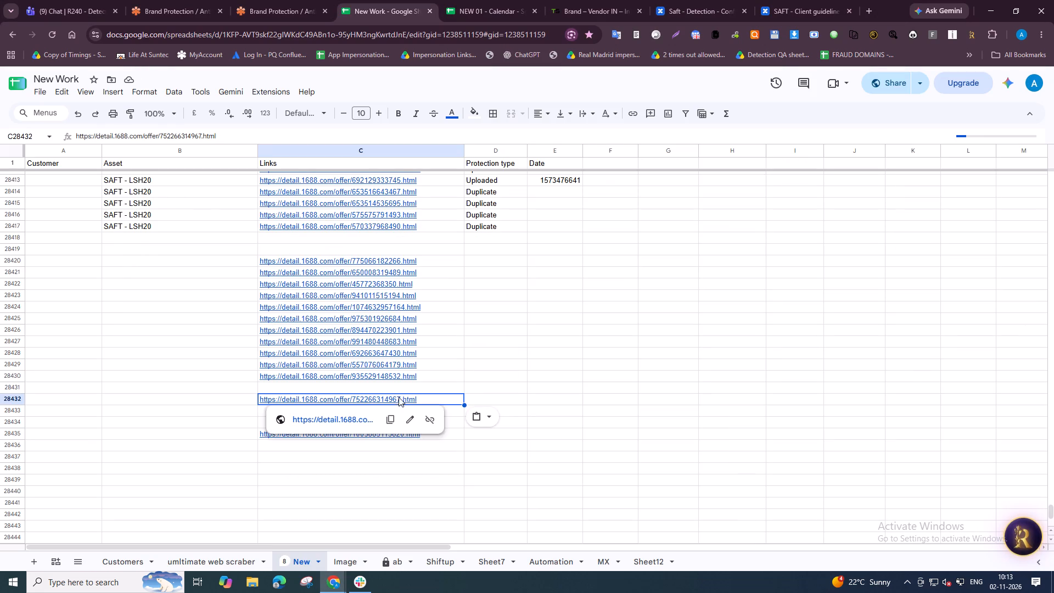
left_click(407, 388)
key("ctrl+v")
key("alt+Tab")
left_click(236, 309)
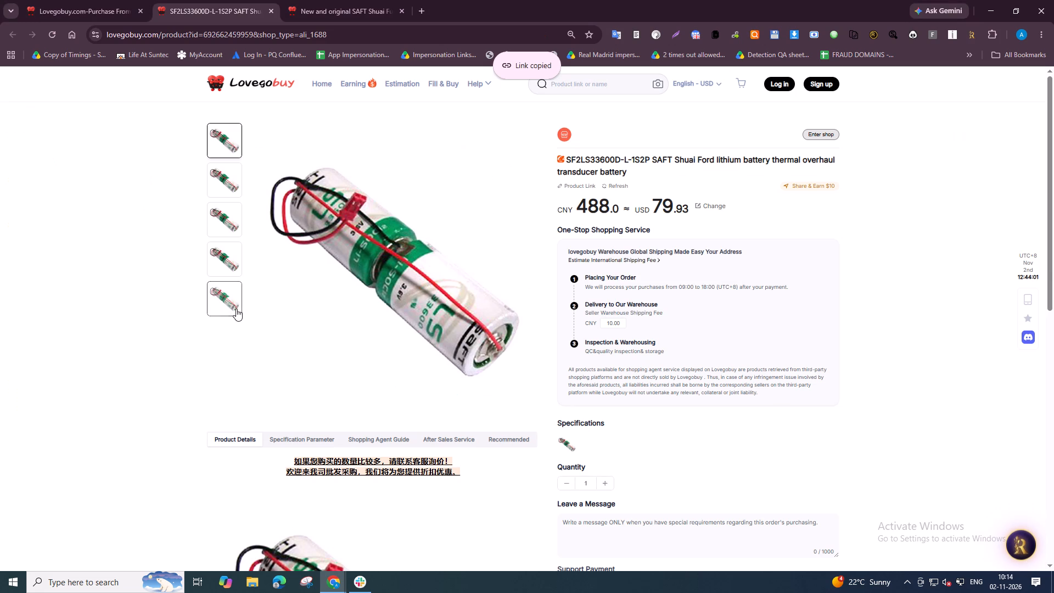
left_click(235, 266)
left_click(242, 231)
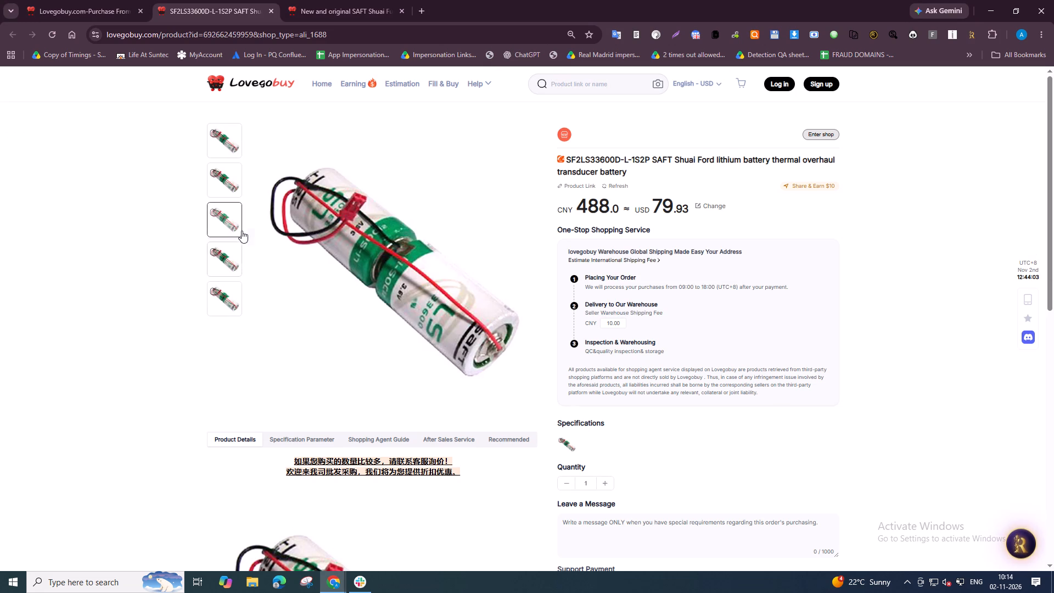
key("ctrl+w")
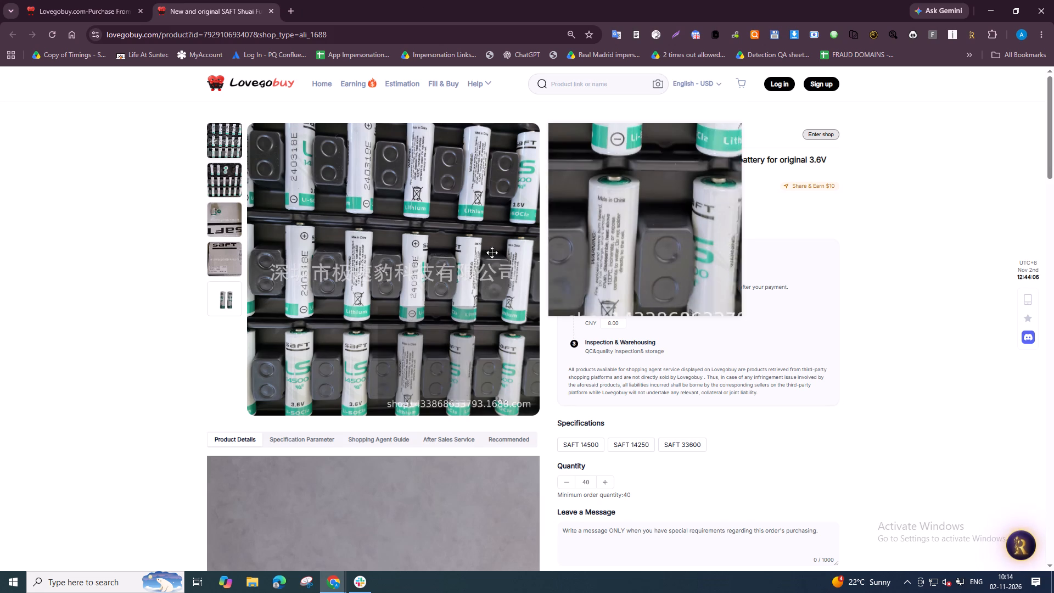
left_click(241, 171)
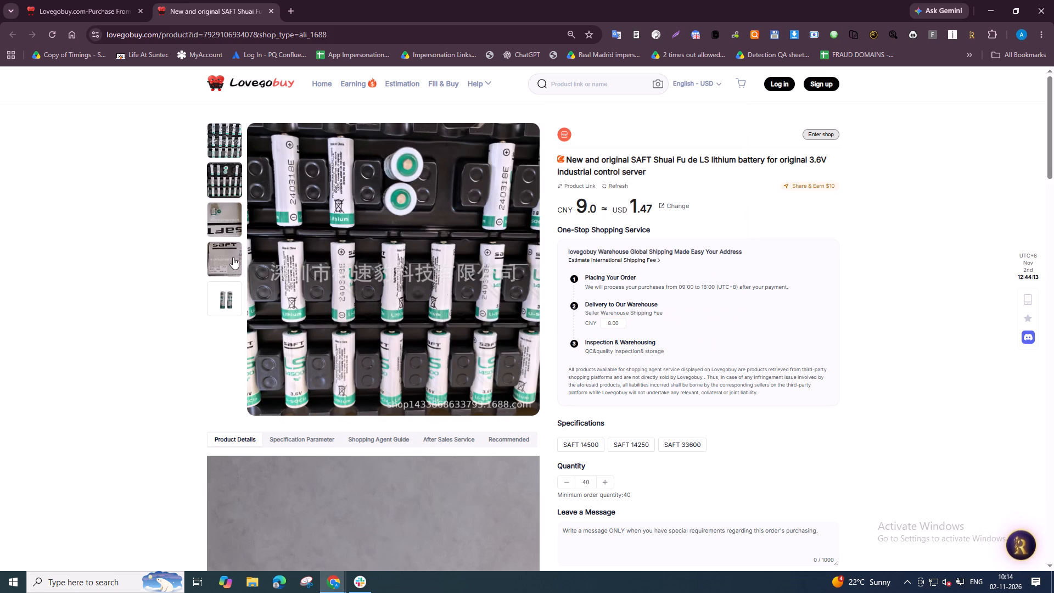
left_click(227, 212)
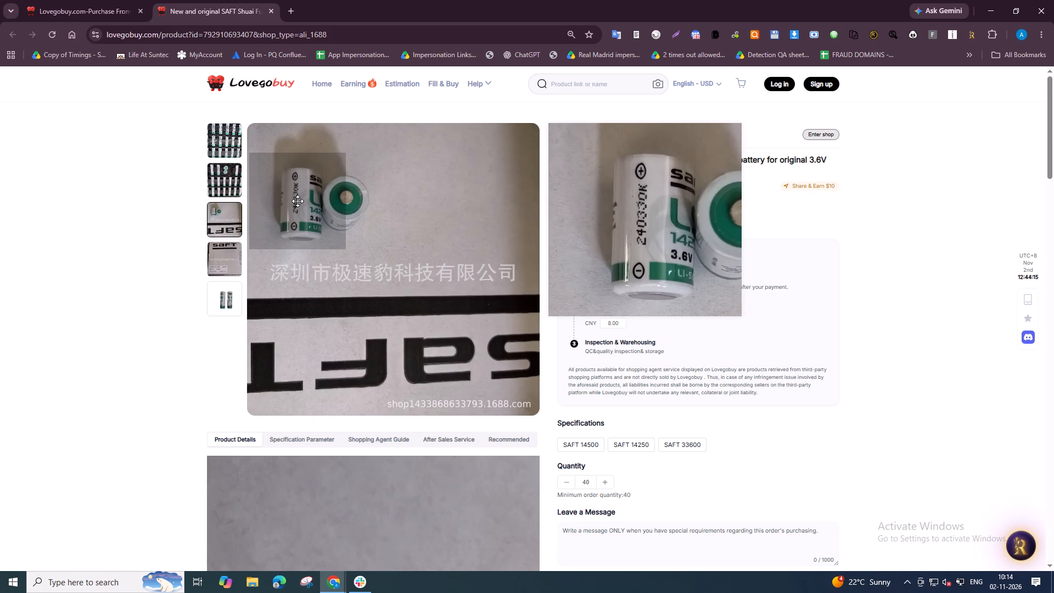
left_click(211, 185)
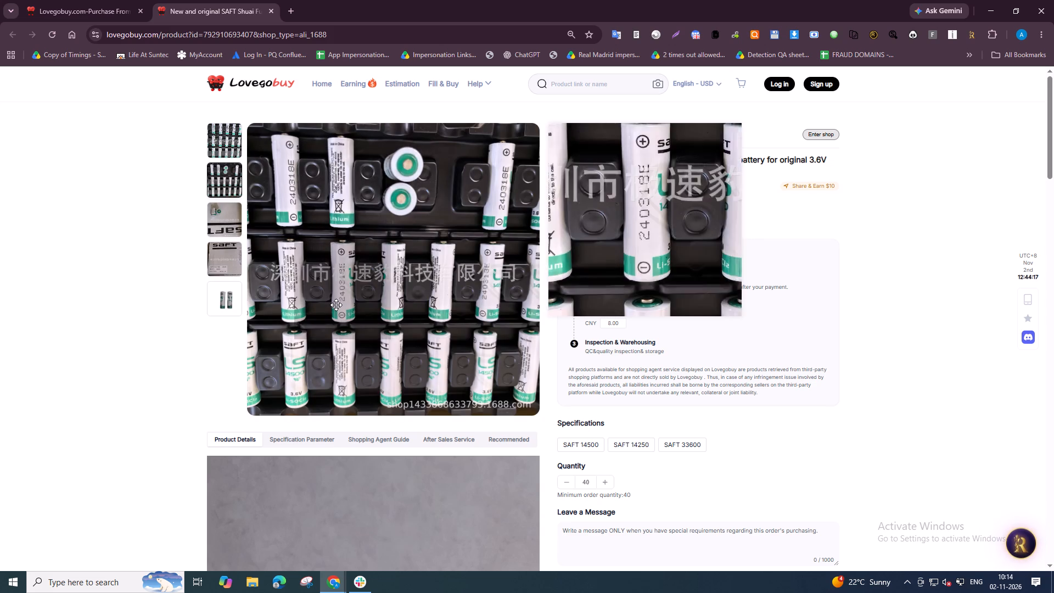
left_click(231, 133)
key("alt+Tab")
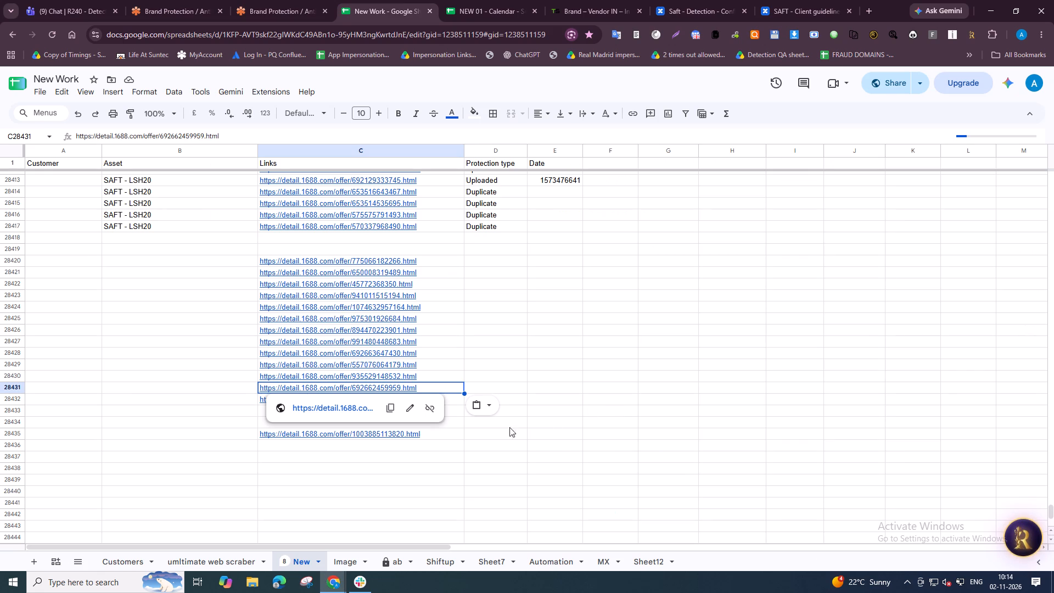
key("ctrl+Down")
key("ctrl+Down")
key("ctrl+x")
key("Up")
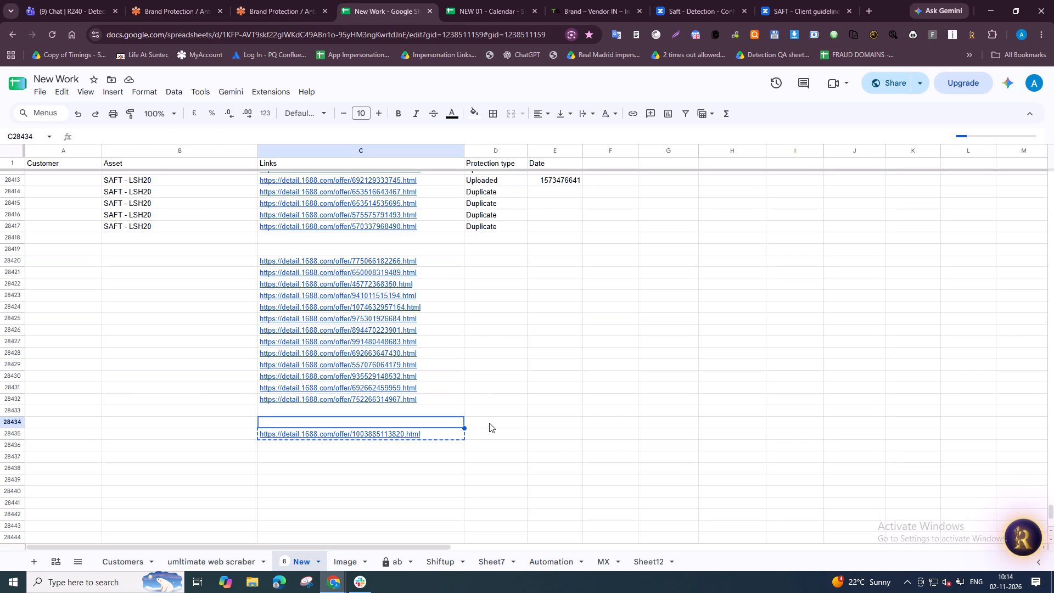
key("Up")
key("ctrl+v")
Copy the LS33600 asset name from the Saft guideline, clear the previous Red Points list and set the new incident's asset to SAFT - LS33600.
left_click(679, 0)
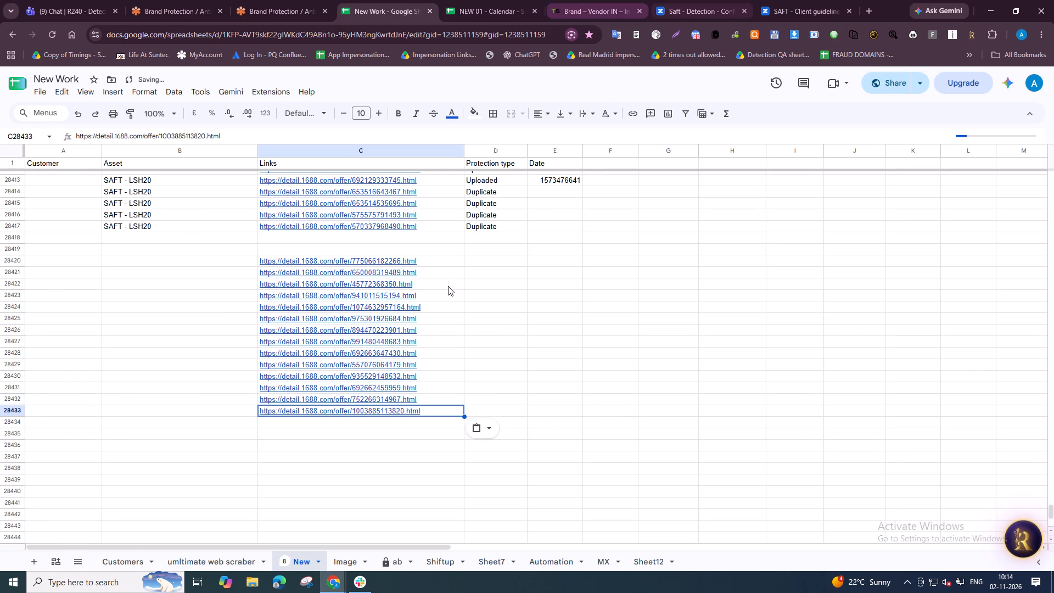
key("ctrl+c")
left_click(176, 0)
scroll(294, 311, "down", 10)
left_click(261, 484)
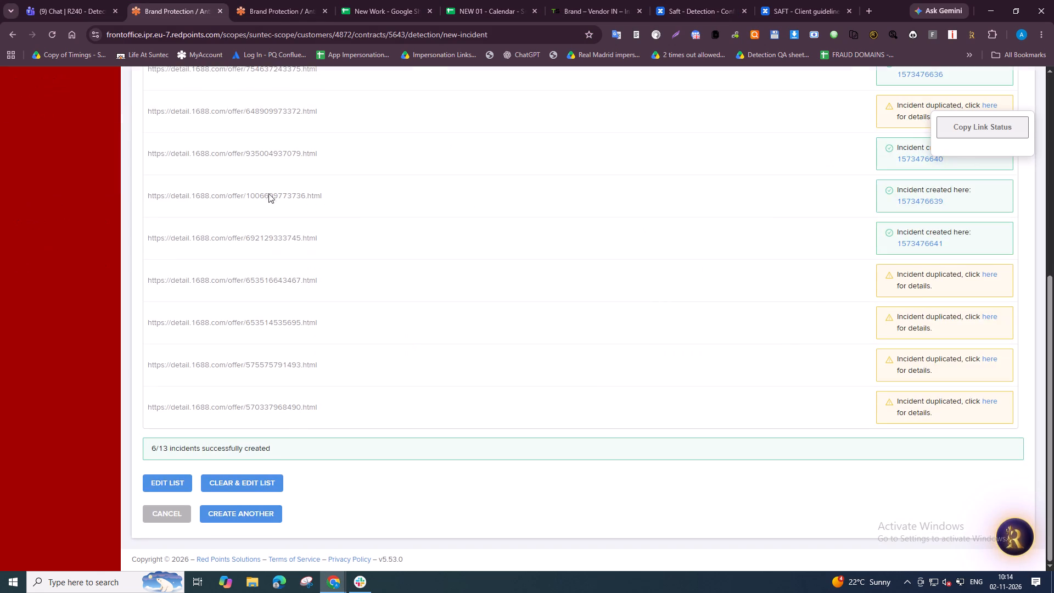
left_click(244, 170)
key("ctrl+v")
left_click(242, 191)
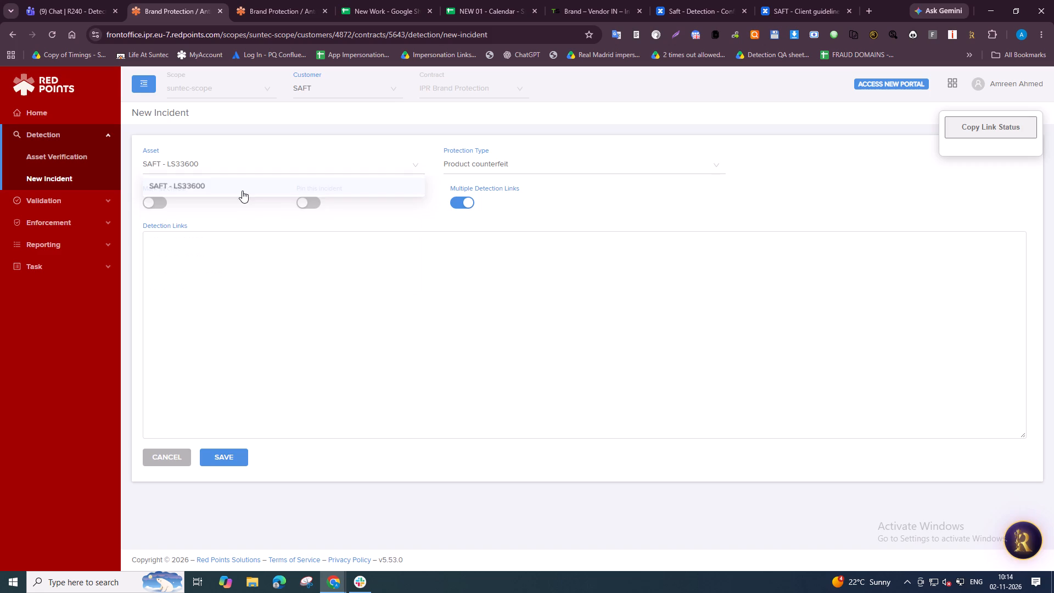
Copy the links in C28420:C28433 of New Work into the Red Points detection links and save the incidents.
left_click(271, 352)
left_click(443, 0)
left_click(397, 0)
key("ctrl+shift+Up")
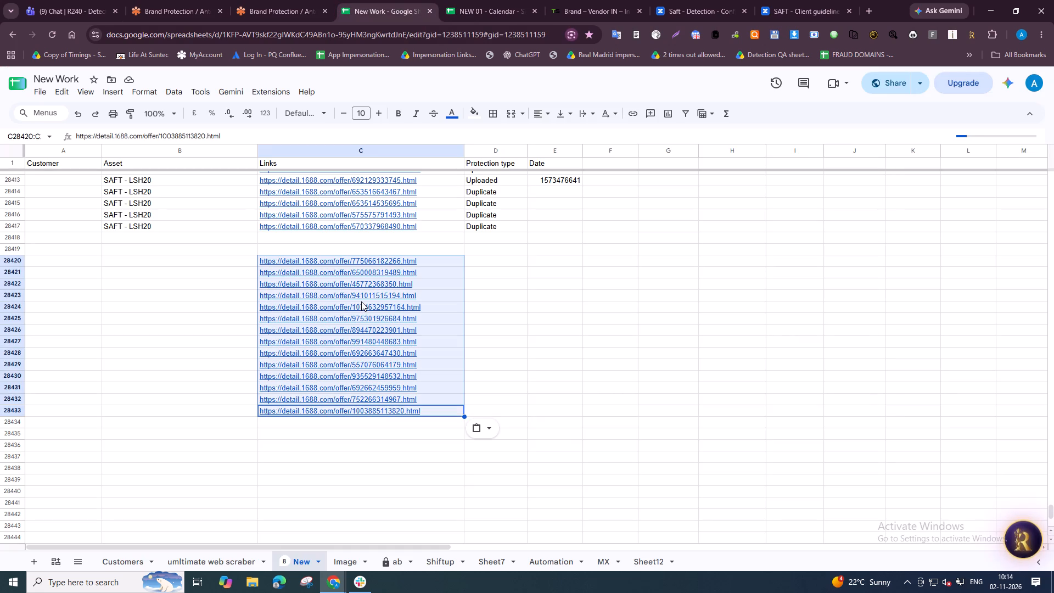
key("ctrl+c")
key("ctrl+c")
left_click(183, 0)
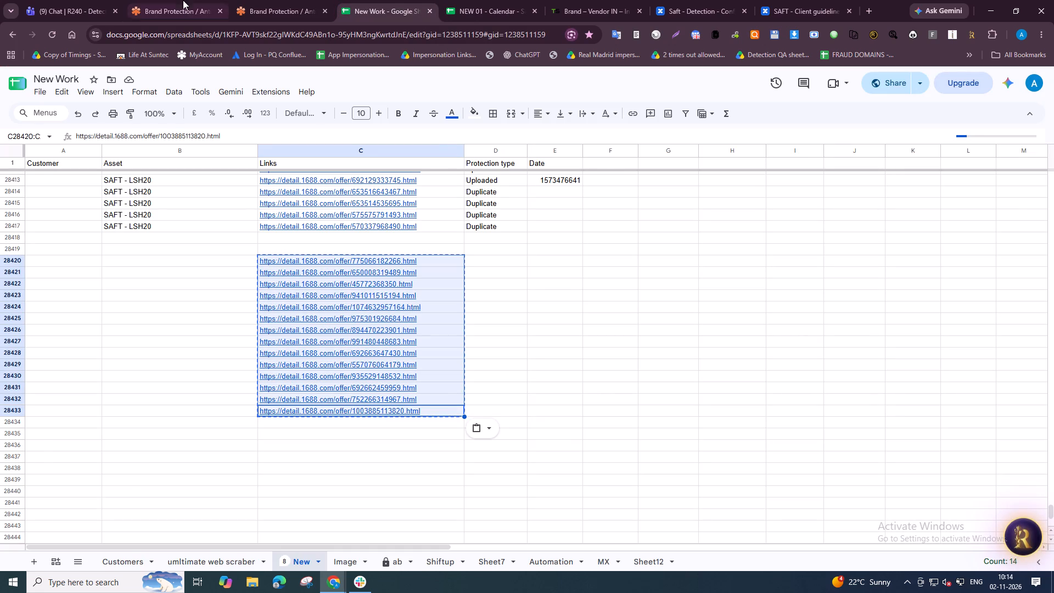
left_click(254, 322)
key("ctrl+v")
left_click(240, 451)
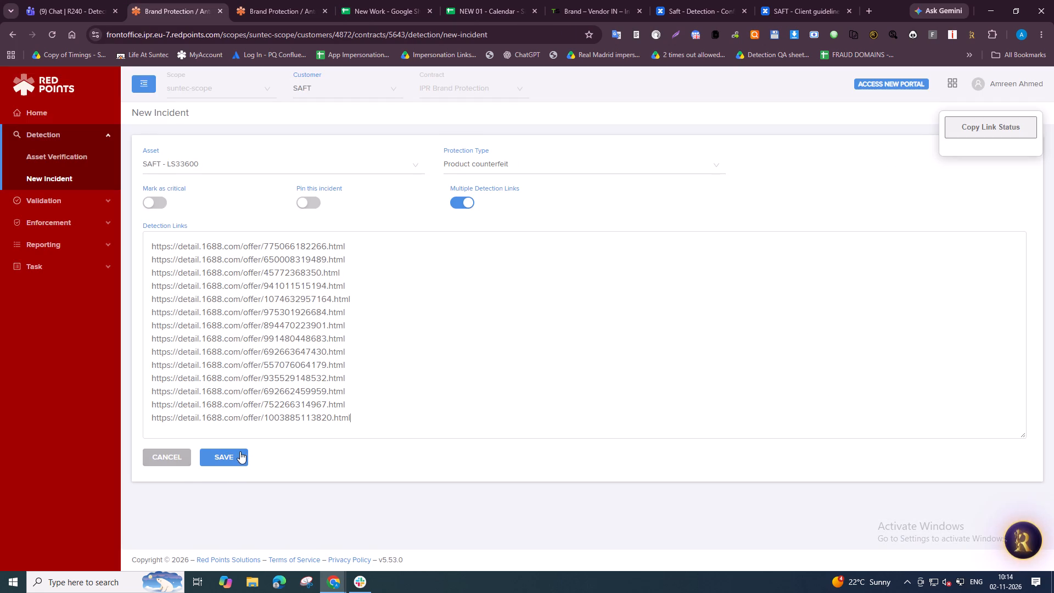
Copy the batch's link statuses from Red Points into New Work and move the result rows up to start at C28419.
left_click(969, 127)
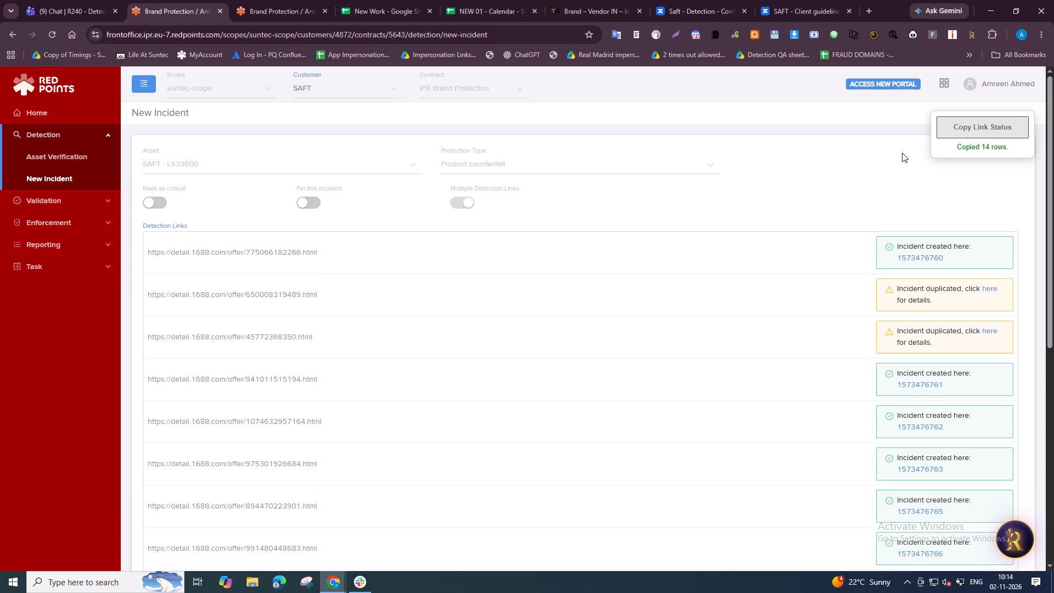
left_click(364, 0)
key("ctrl+v")
key("Down")
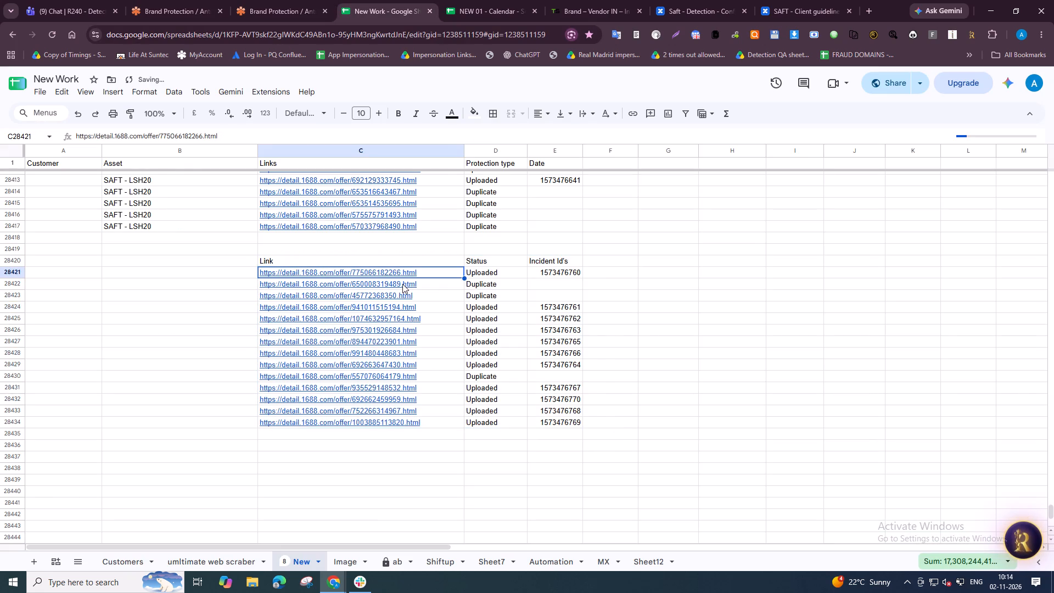
key("ctrl+shift+Down")
key("ctrl+shift+Right")
key("ctrl+x")
key("Up")
key("Up")
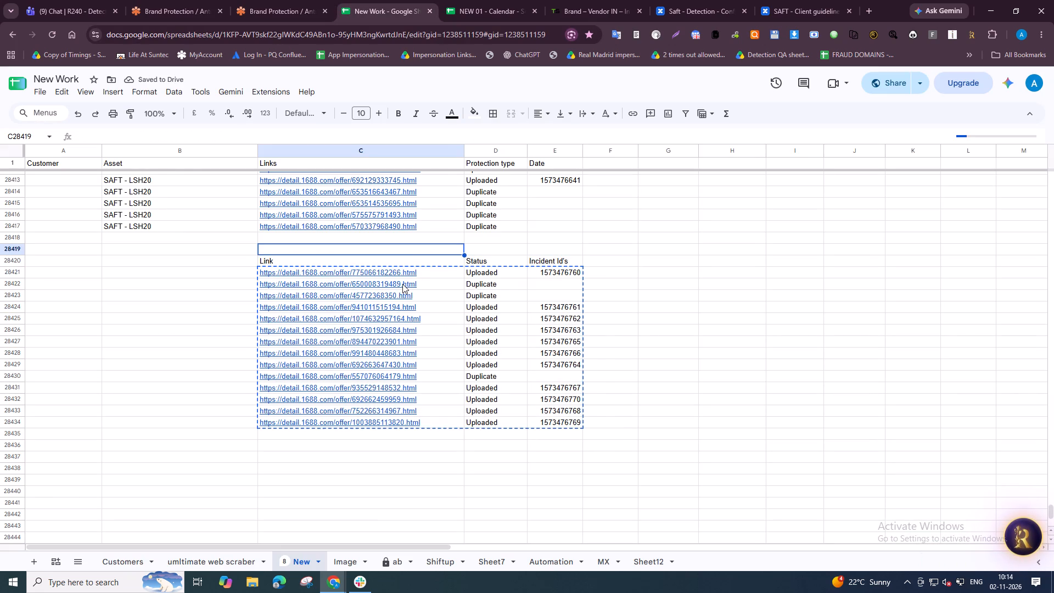
key("ctrl+v")
Copy the asset name from Red Points and fill B28419:B28432 of New Work with SAFT - LS33600.
left_click(126, 0)
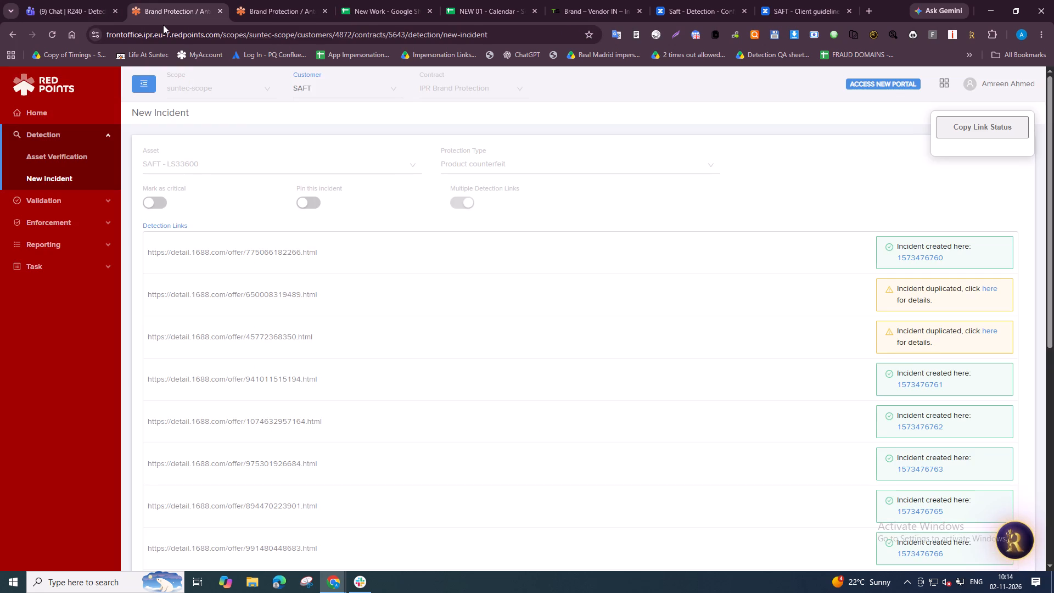
left_click(198, 169, "alt")
left_click(382, 0)
left_click(234, 249)
key("ctrl+v")
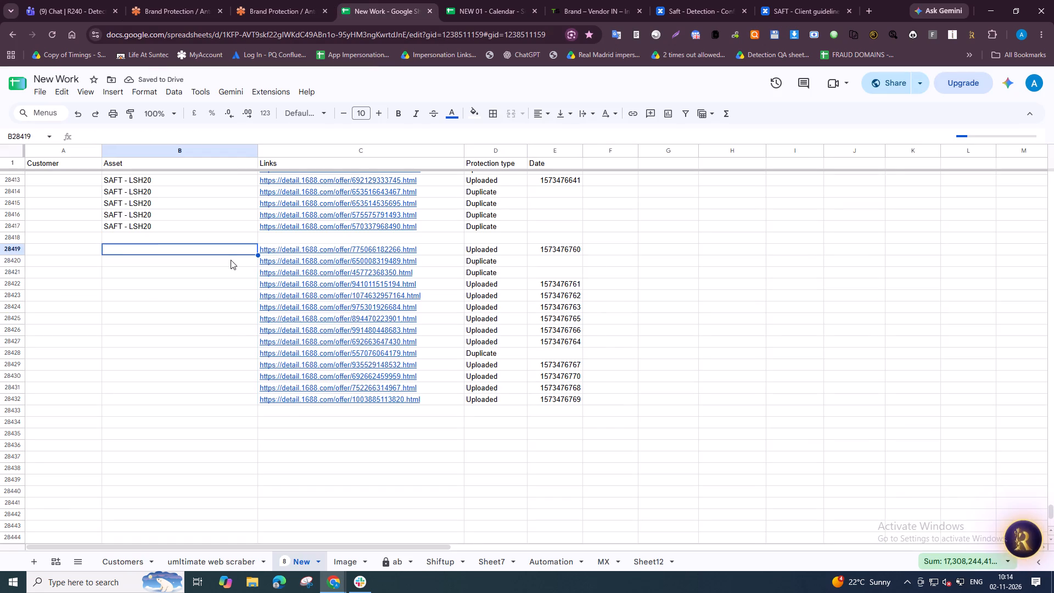
left_click(231, 398, "shift")
key("ctrl+d")
left_click(334, 439)
Copy the asset name SAFT - LS14500 from the Saft guideline and search Lovegobuy for it.
left_click(688, 0)
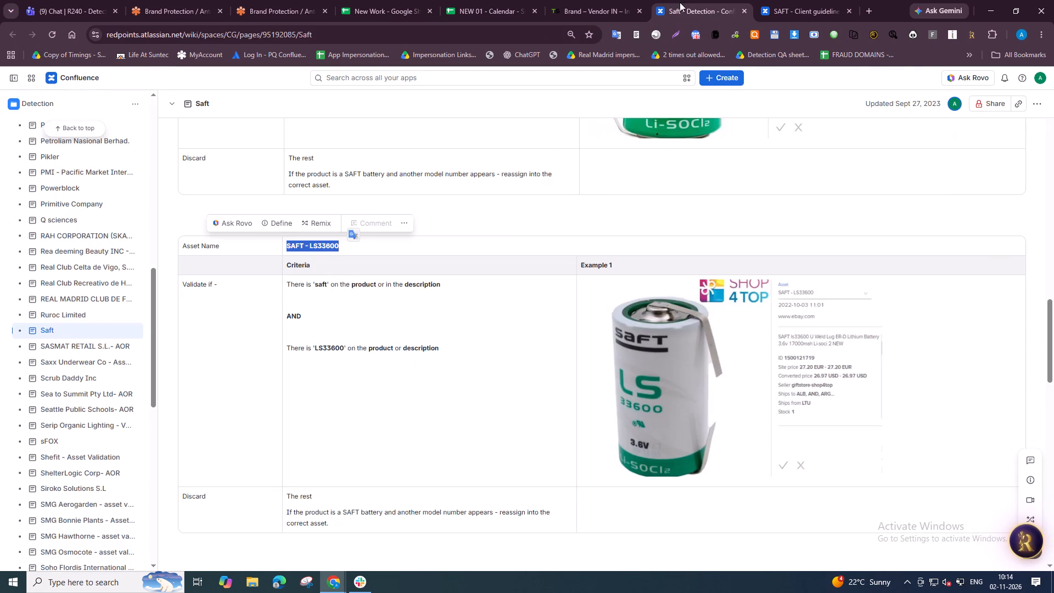
scroll(361, 418, "down", 5)
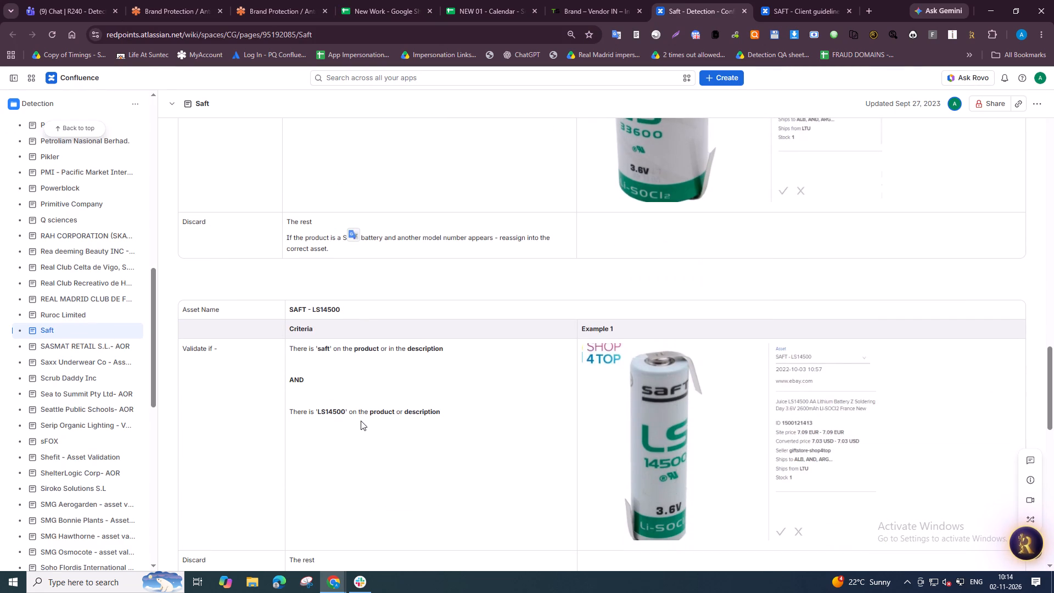
left_click_drag(288, 309, 311, 306)
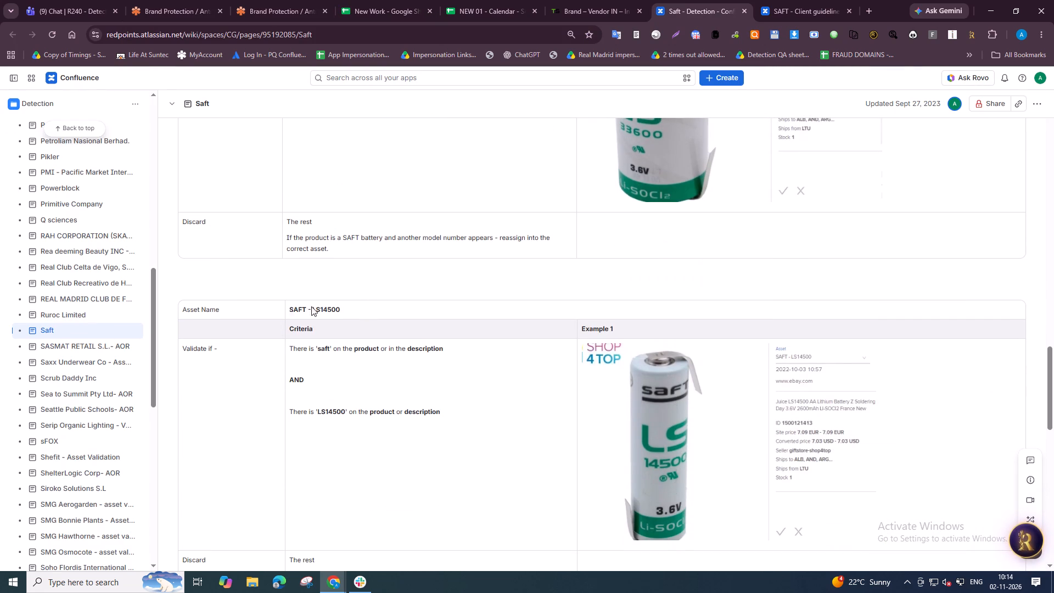
left_click_drag(311, 306, 365, 303)
key("ctrl+c")
key("alt+Tab")
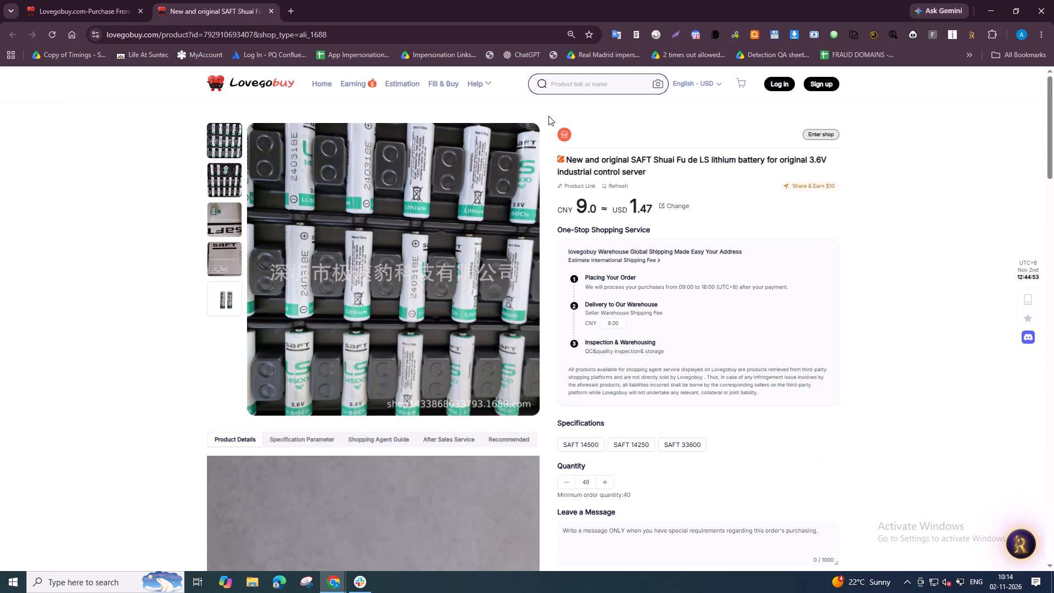
left_click(90, 0)
double_click(592, 85)
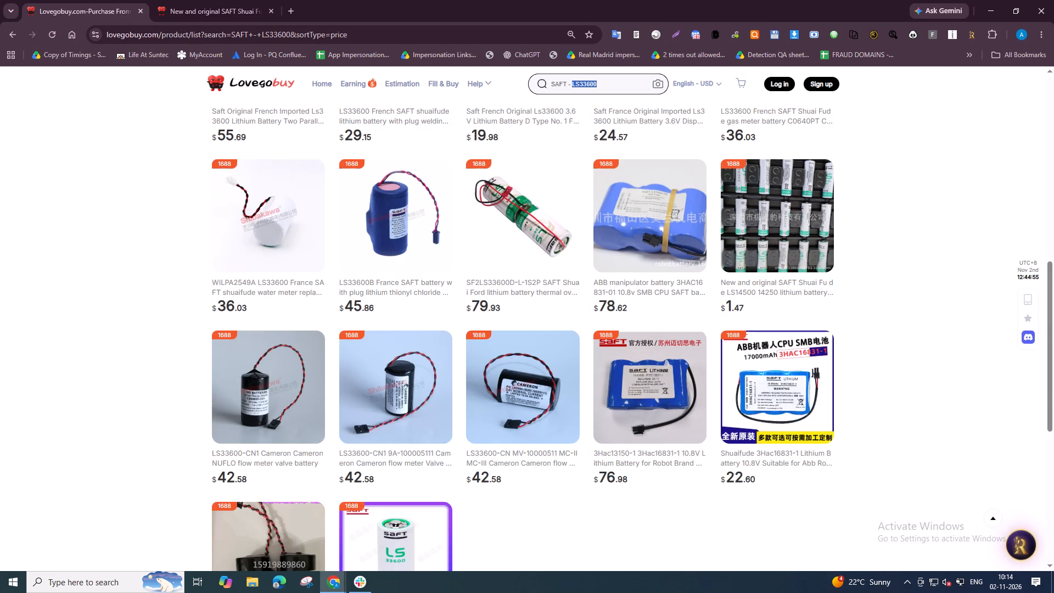
key("ctrl+a")
key("ctrl+v")
key("Return")
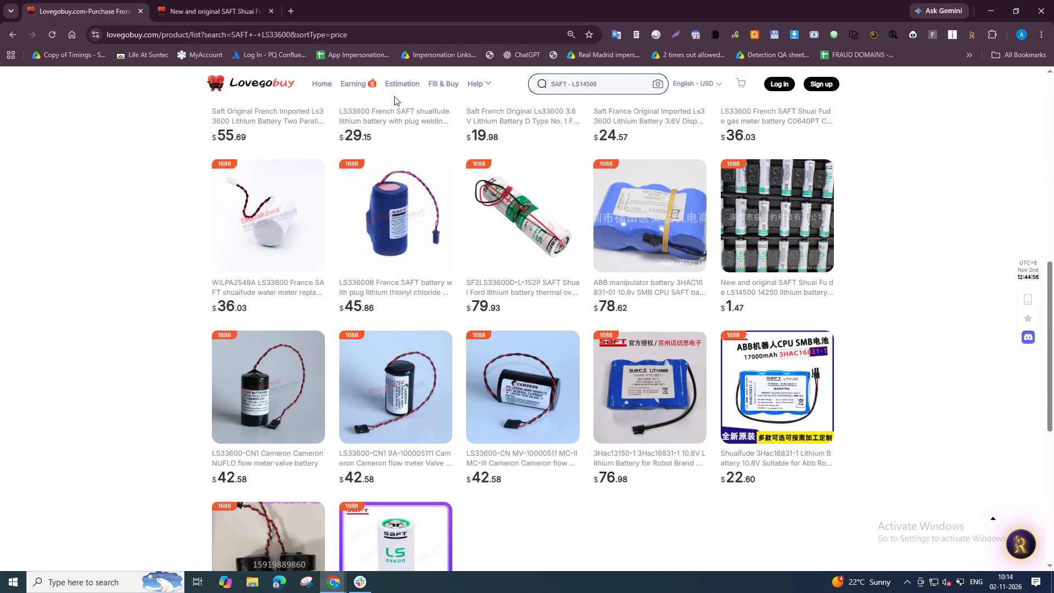
left_click(221, 0)
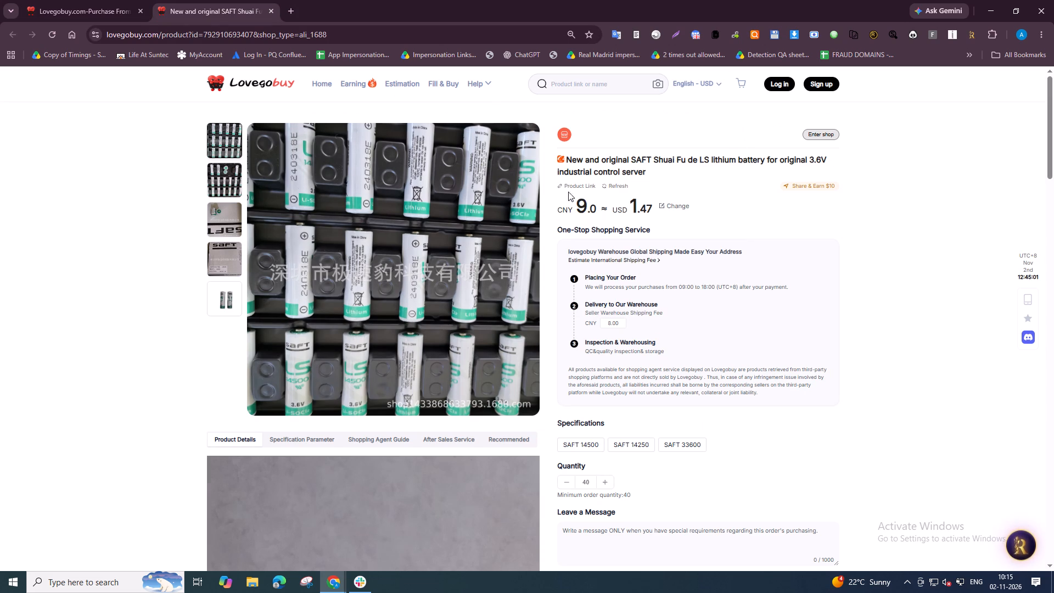
right_click(573, 186)
left_click(644, 306)
key("alt+Tab")
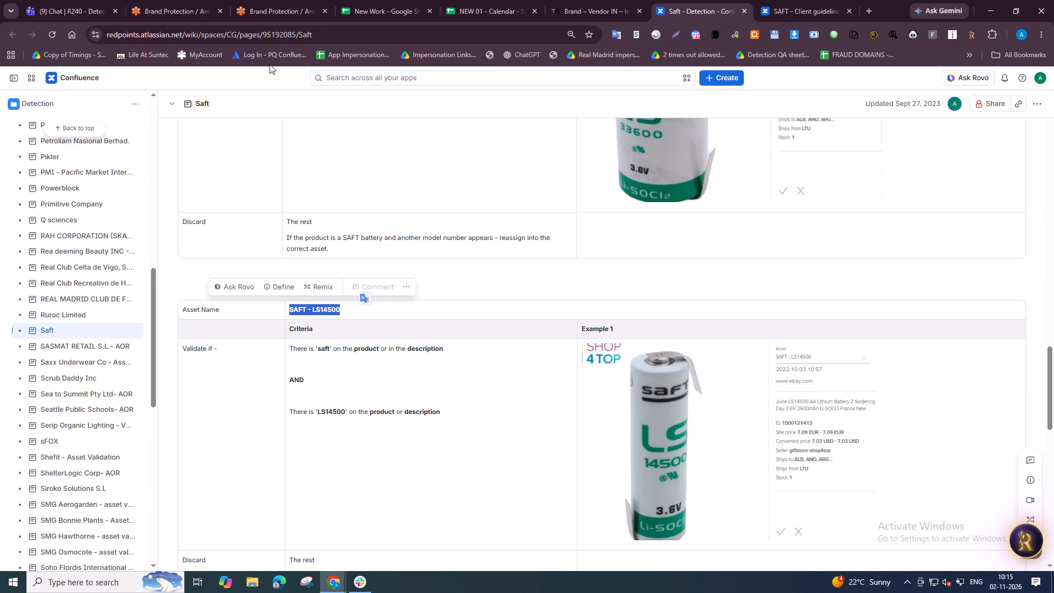
left_click(209, 0)
scroll(282, 378, "down", 11)
left_click(282, 479)
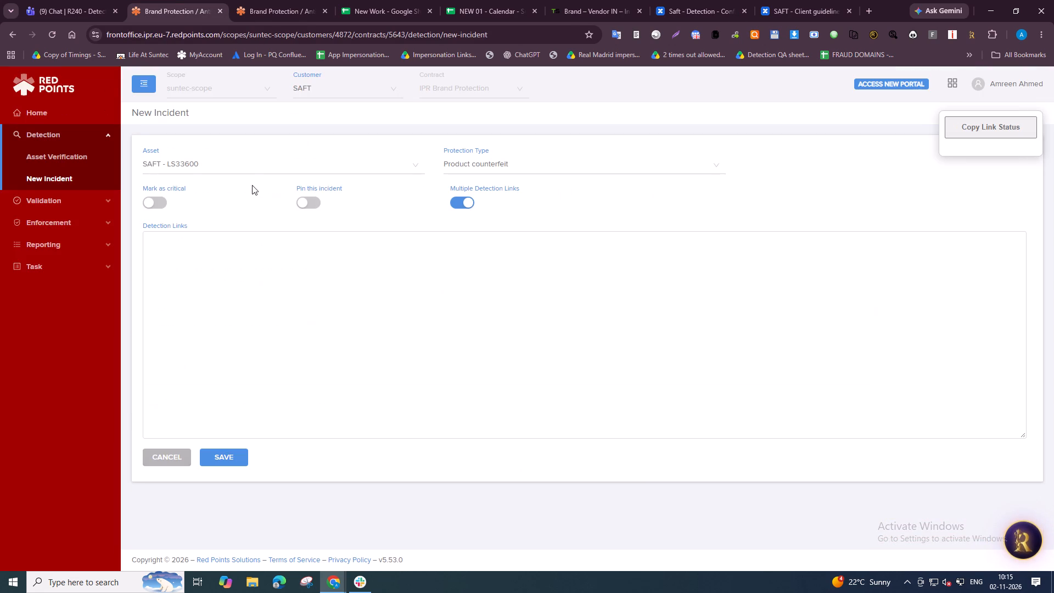
left_click(250, 166)
key("1")
key("4")
type("50")
left_click(181, 189)
left_click(207, 296)
key("ctrl+v")
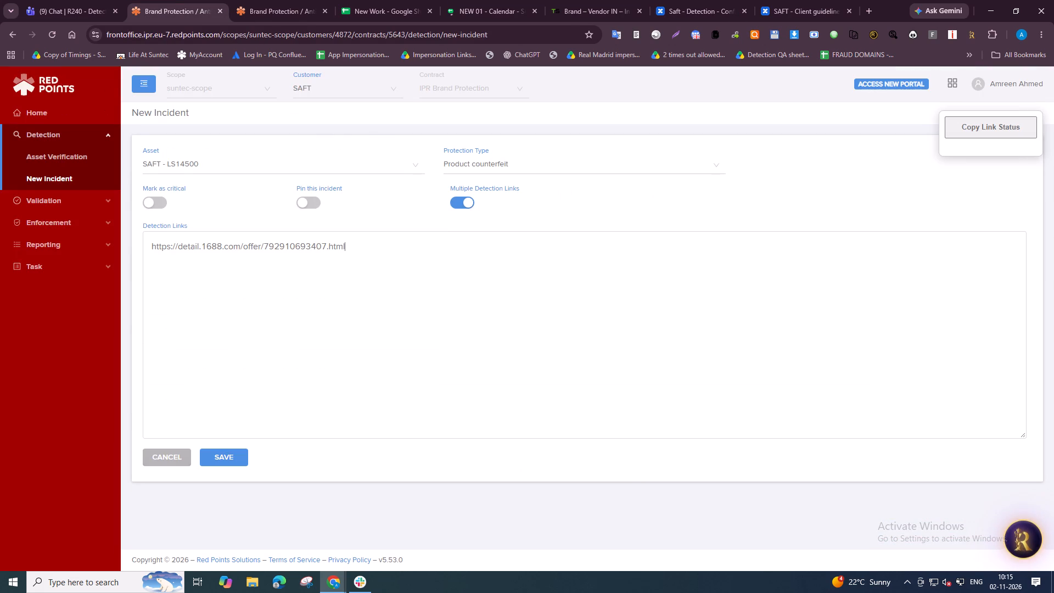
Copy the listing's 1688 link again and search for it on the New Incident page.
key("alt+Tab")
right_click(574, 186)
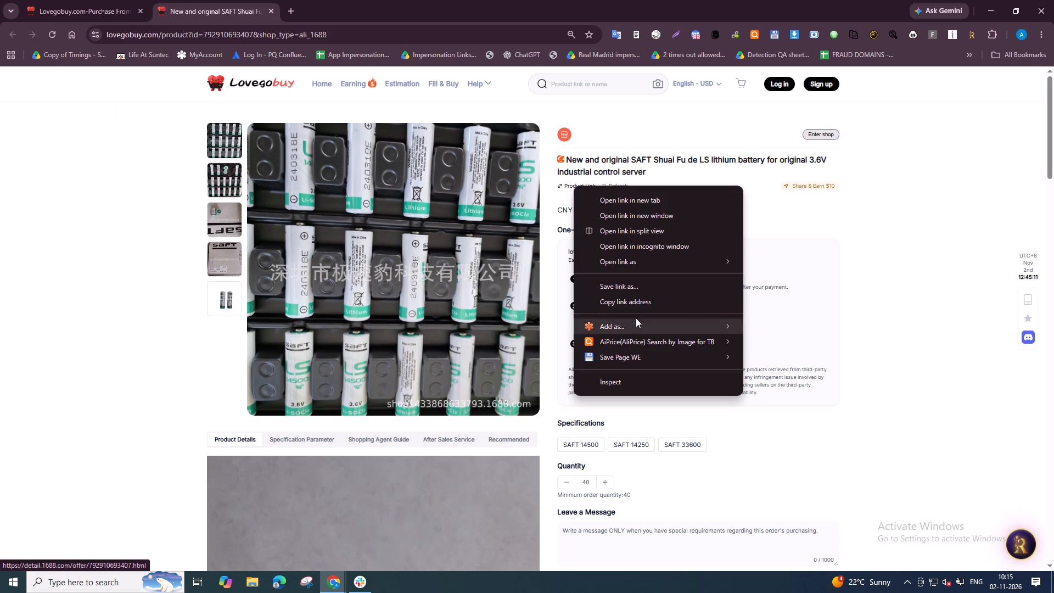
left_click(643, 301)
key("alt+Tab")
key("ctrl+f")
key("ctrl+v")
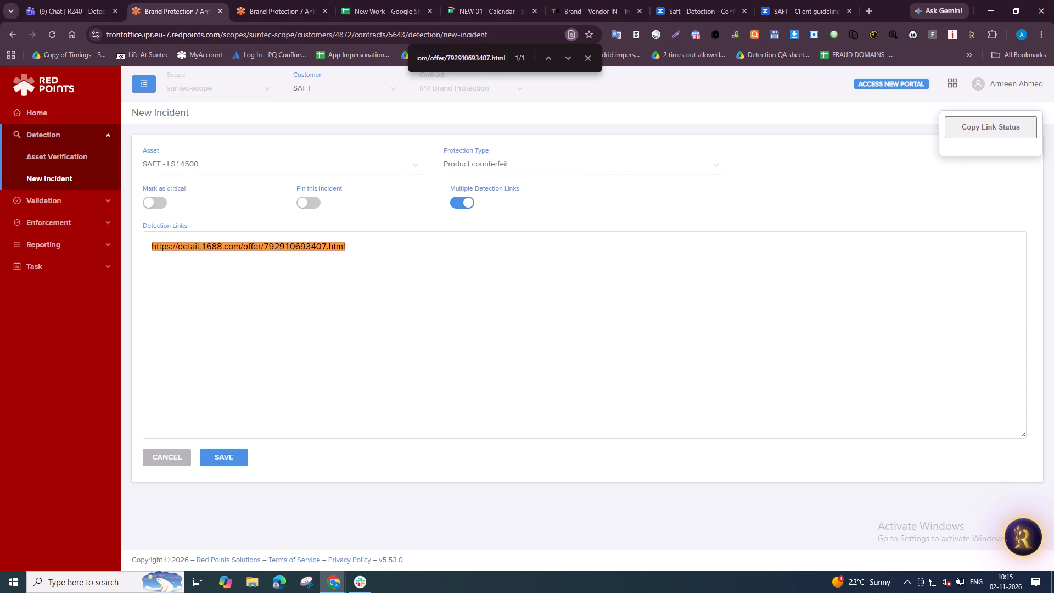
left_click(240, 459)
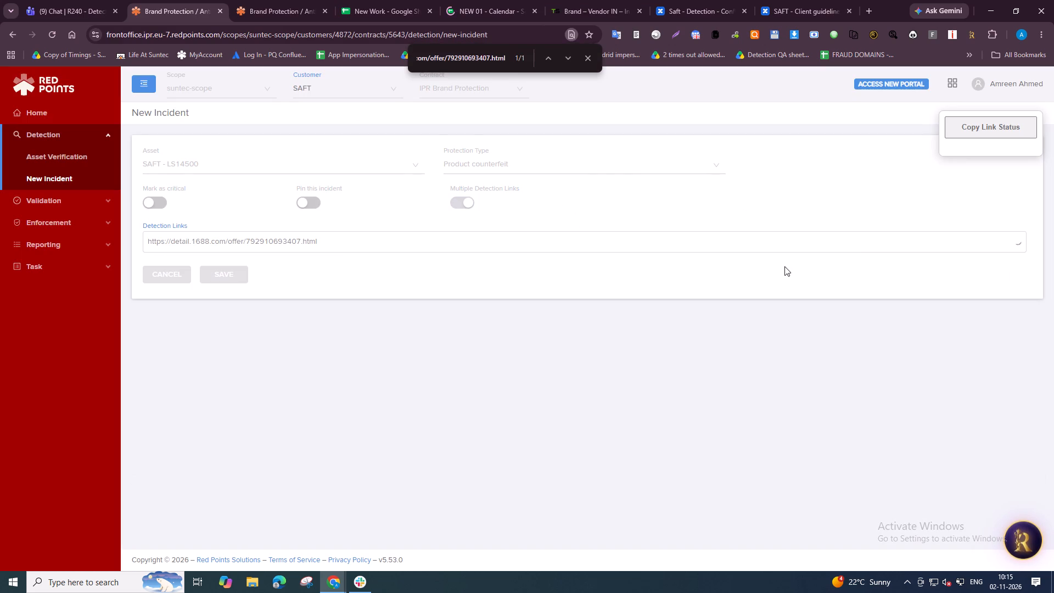
left_click(1010, 124)
left_click(423, 0)
key("ctrl+v")
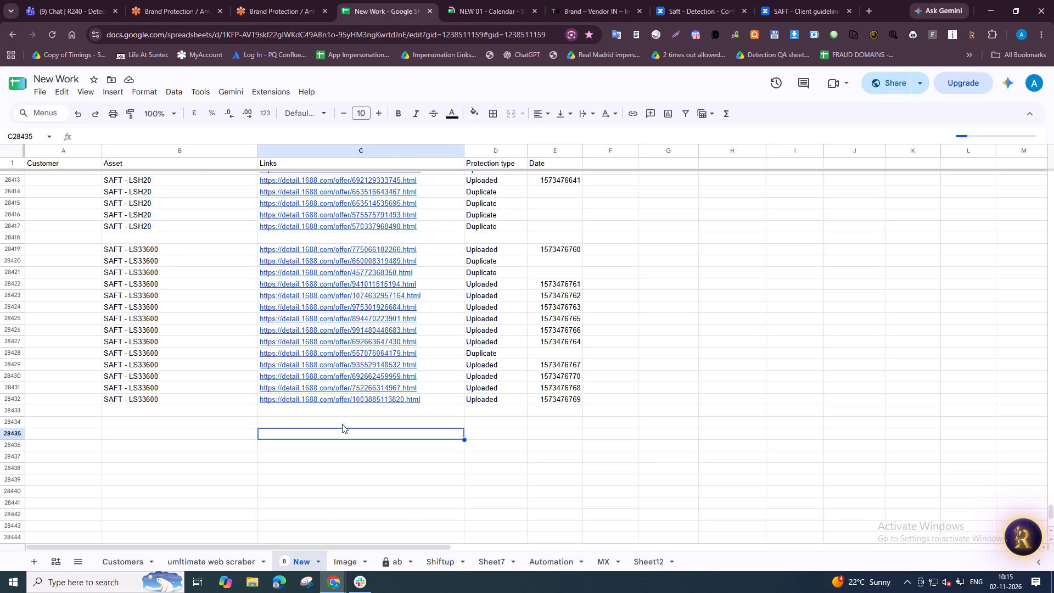
Copy the asset name SAFT - LS14500 from Red Points into cell B28436 of New Work.
left_click(169, 0)
left_click(228, 167, "alt")
left_click(362, 0)
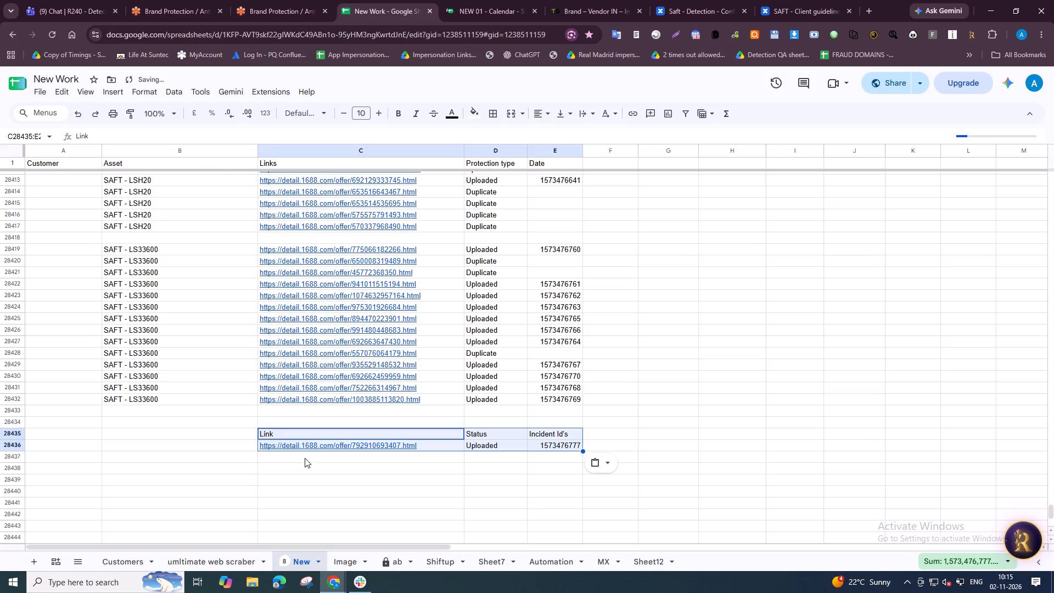
left_click(234, 447)
key("ctrl+v")
Move the LS14500 result row up to row 28434 and delete the leftover Link, Status and Incident Id's header in row 28435.
key("ctrl+shift+Right")
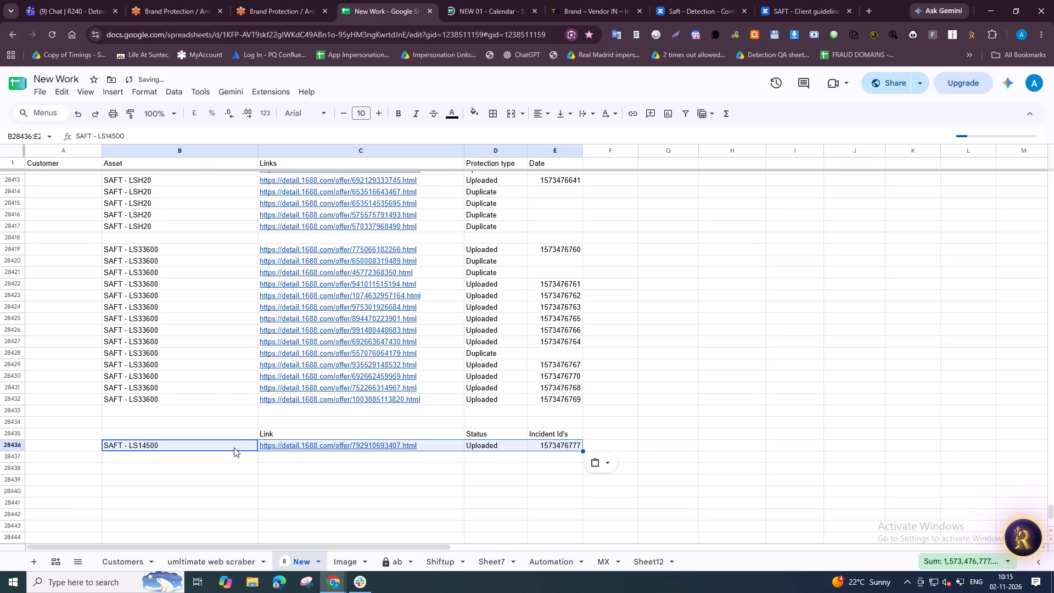
key("ctrl+x")
key("Up")
key("Up")
key("ctrl+v")
key("Down")
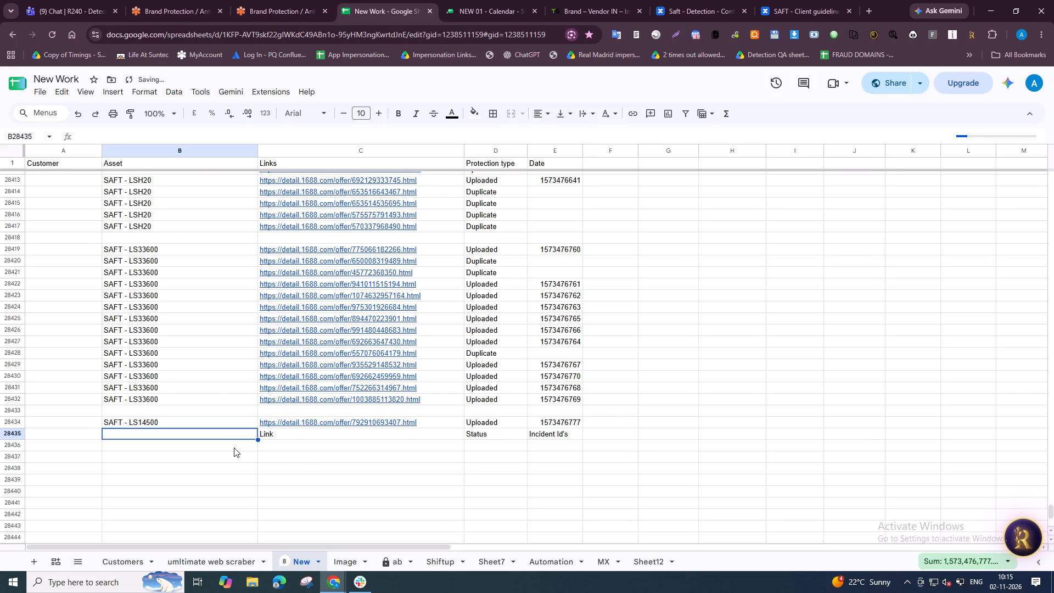
key("ctrl+shift+Right")
key("ctrl+shift+Right")
key("Delete")
key("alt+Tab")
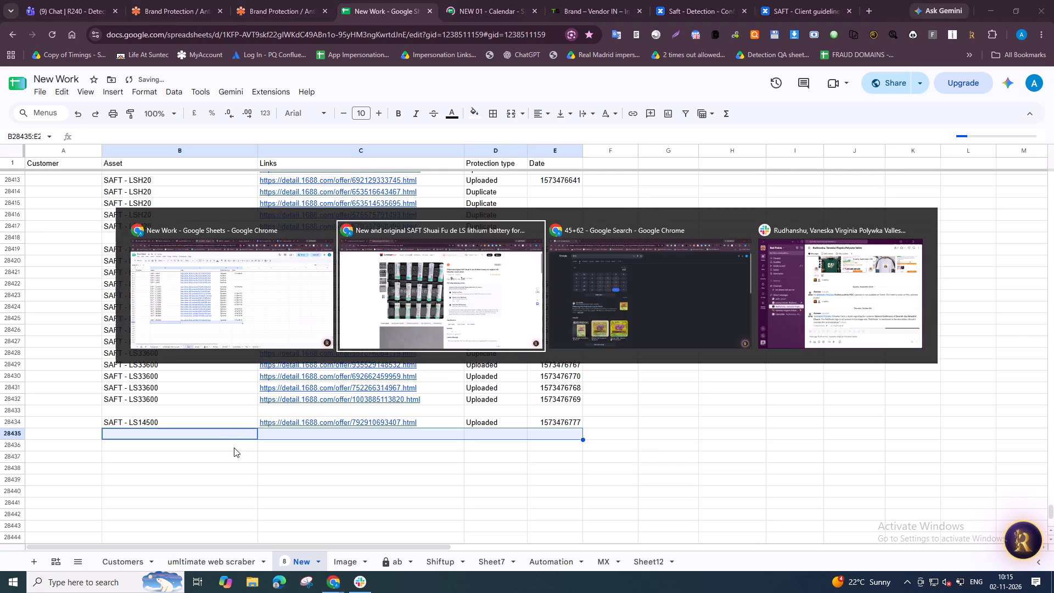
key("ctrl+w")
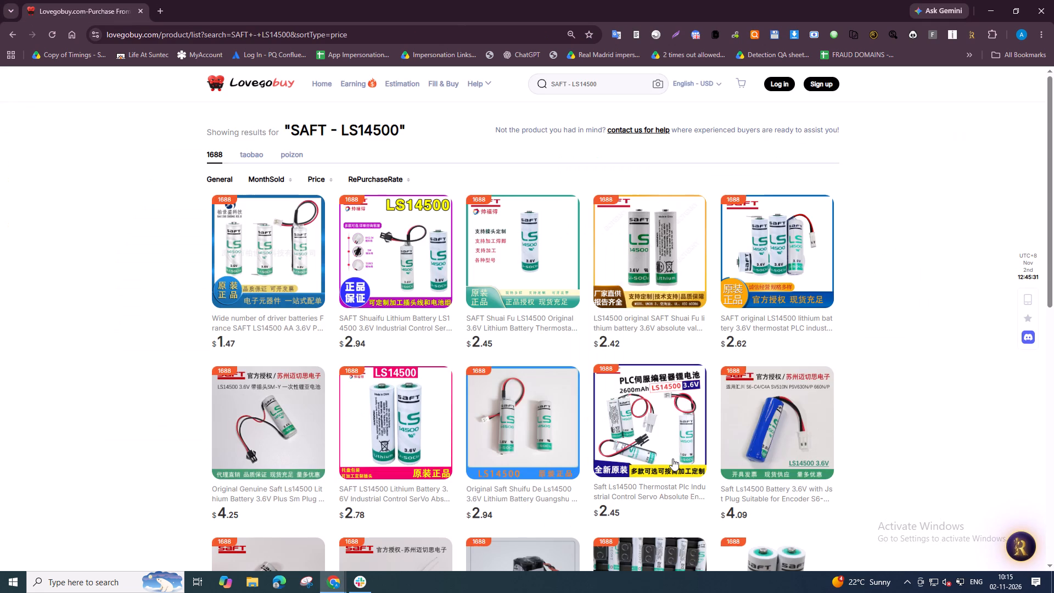
Open all five first-row listings and the last two second-row listings of the SAFT - LS14500 results in separate tabs.
left_click(276, 244, "ctrl")
left_click(418, 258, "ctrl")
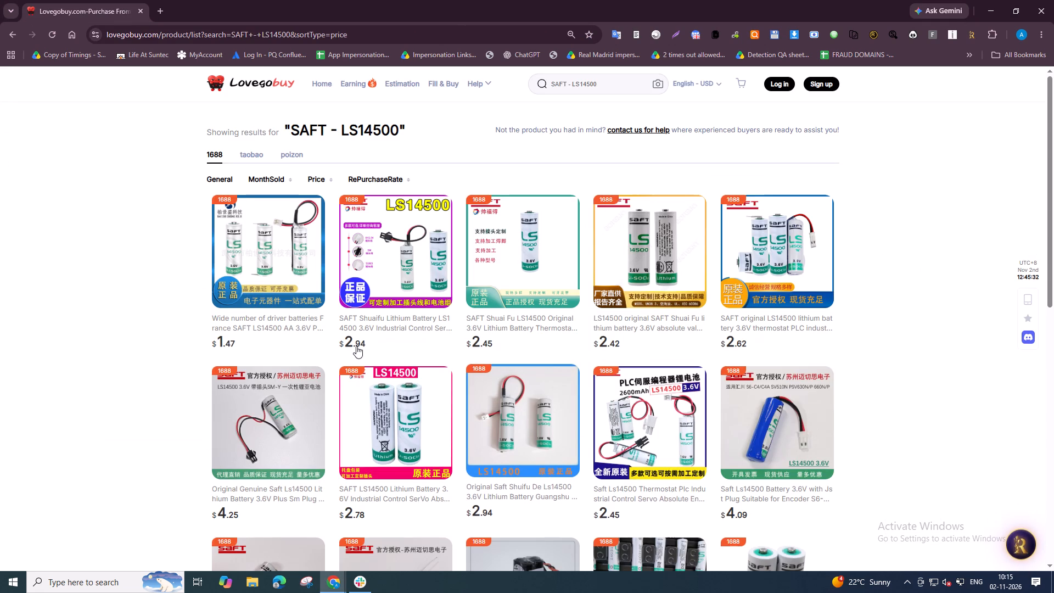
left_click(552, 244, "ctrl")
left_click(647, 248, "ctrl")
left_click(782, 243, "ctrl")
left_click(764, 434, "ctrl")
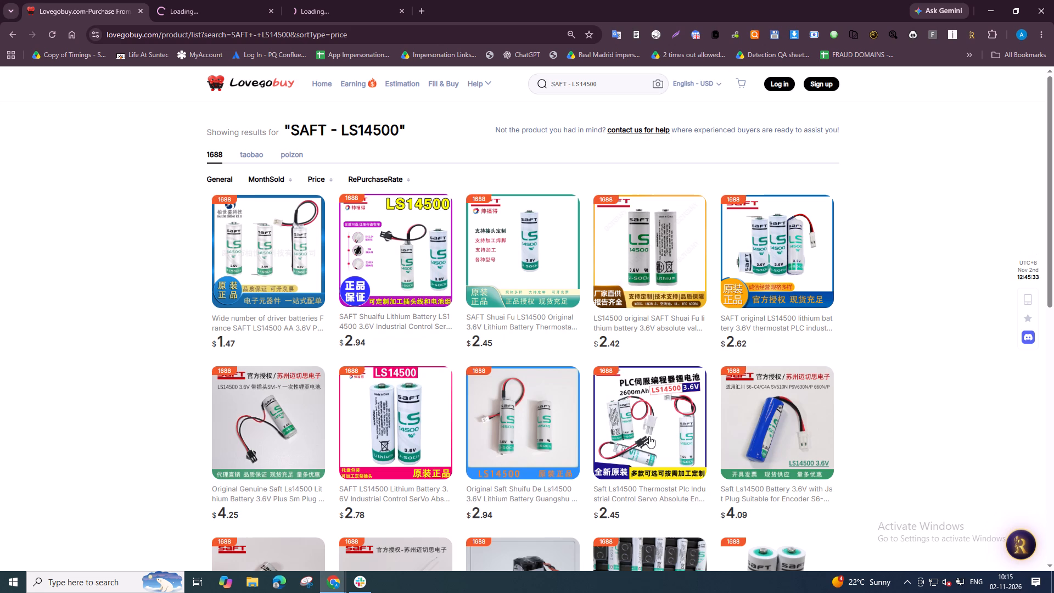
left_click(649, 436, "ctrl")
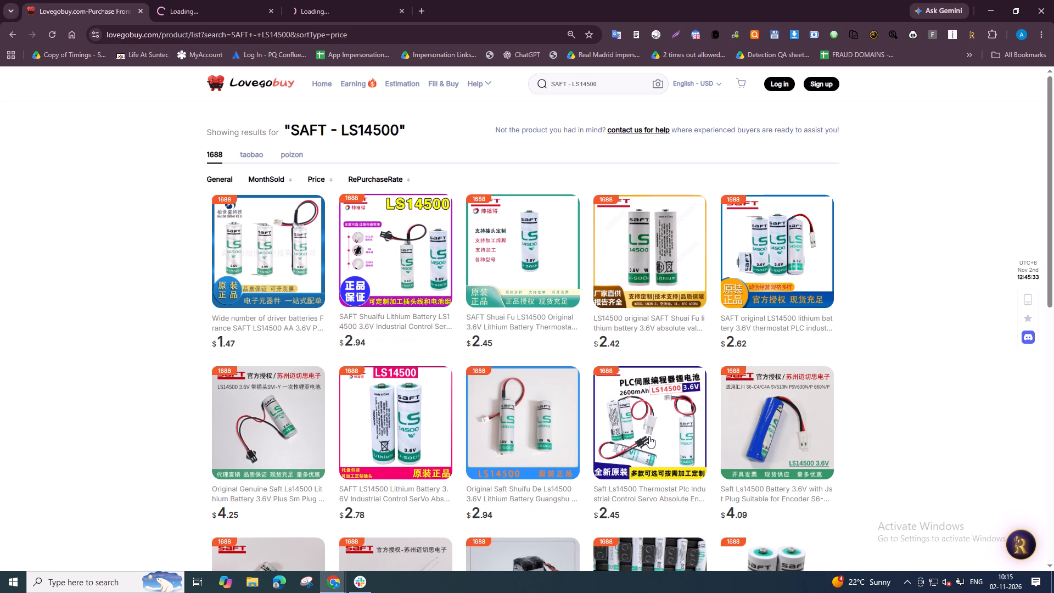